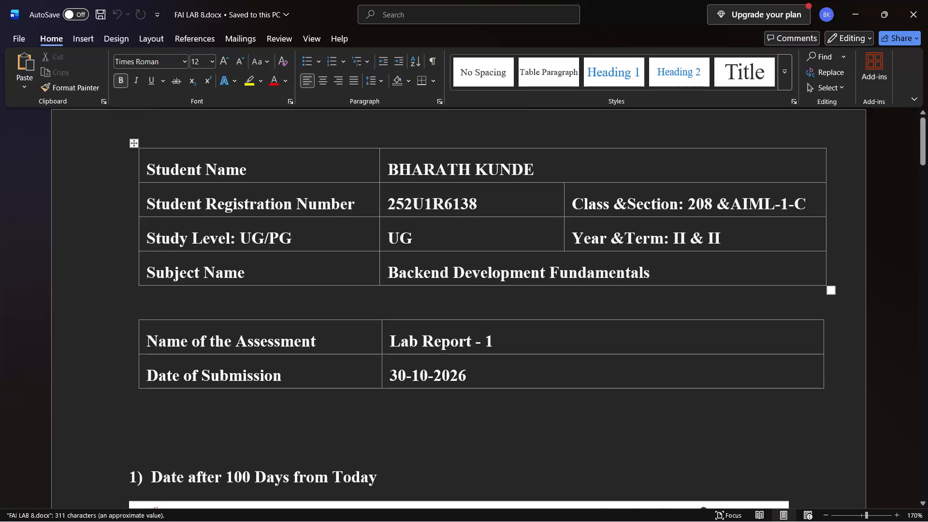
Change the class and section entry in the student details table to end in AIML-2-C.
left_click(788, 207)
key("BackSpace")
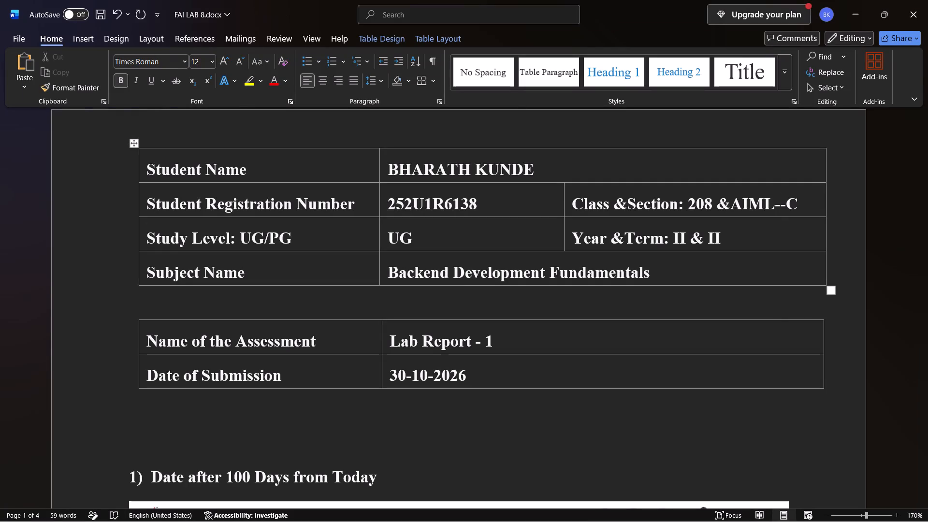
key("2")
Delete the old report content from the heading "1) Date after 100 Days from Today" through the code screenshots.
scroll(587, 250, "down", 2)
scroll(587, 250, "up", 1)
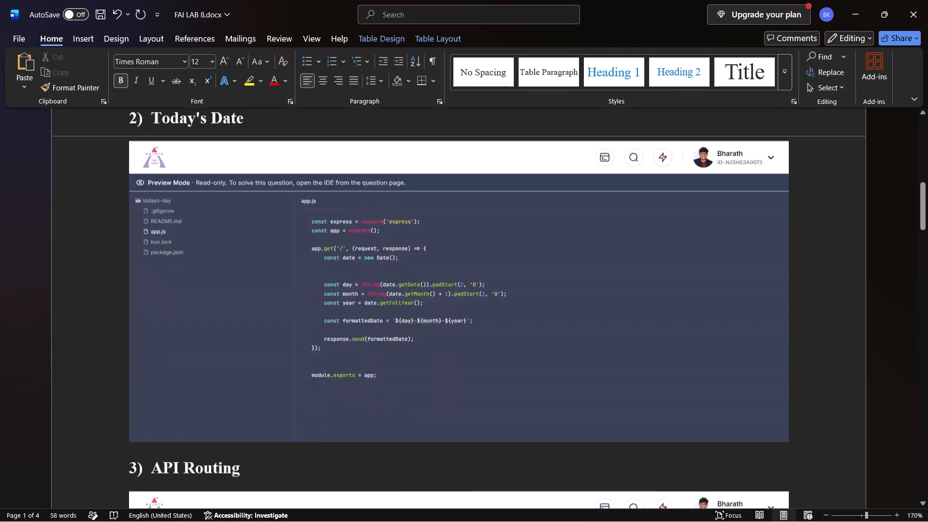
scroll(587, 250, "up", 1)
scroll(568, 290, "up", 3)
scroll(367, 376, "down", 1)
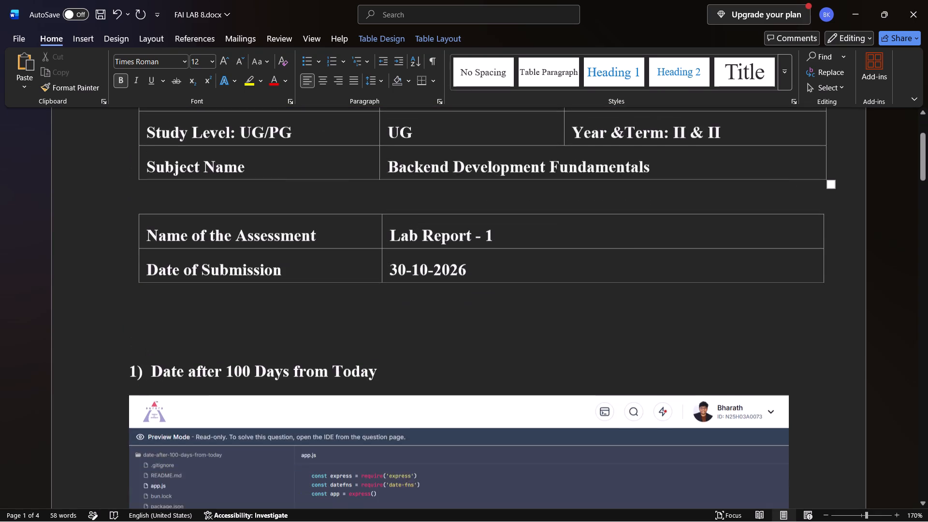
left_click_drag(129, 344, 250, 521)
scroll(217, 481, "up", 2)
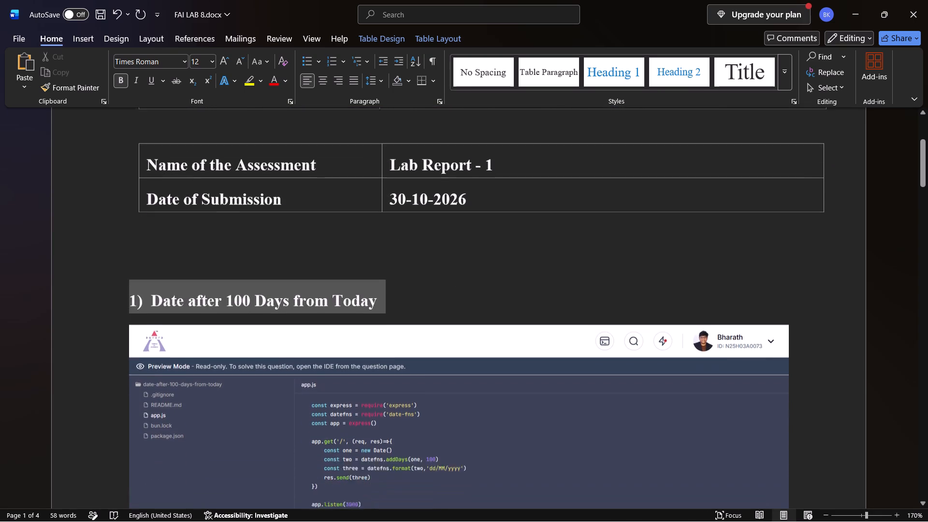
left_click_drag(250, 521, 243, 521)
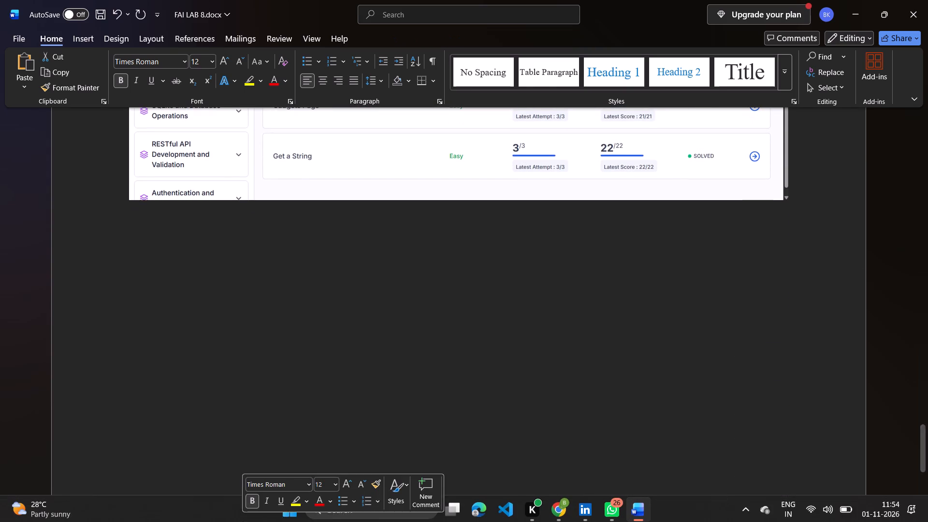
key("BackSpace")
Delete the remaining screenshot of the solved coding questions list below the assessment table.
scroll(290, 448, "up", 1)
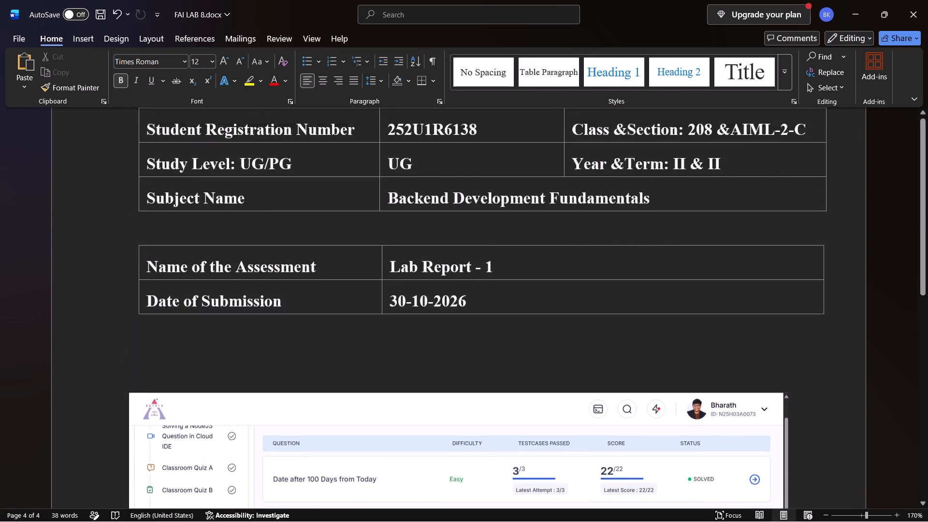
scroll(290, 448, "down", 2)
scroll(290, 448, "up", 1)
left_click(314, 421)
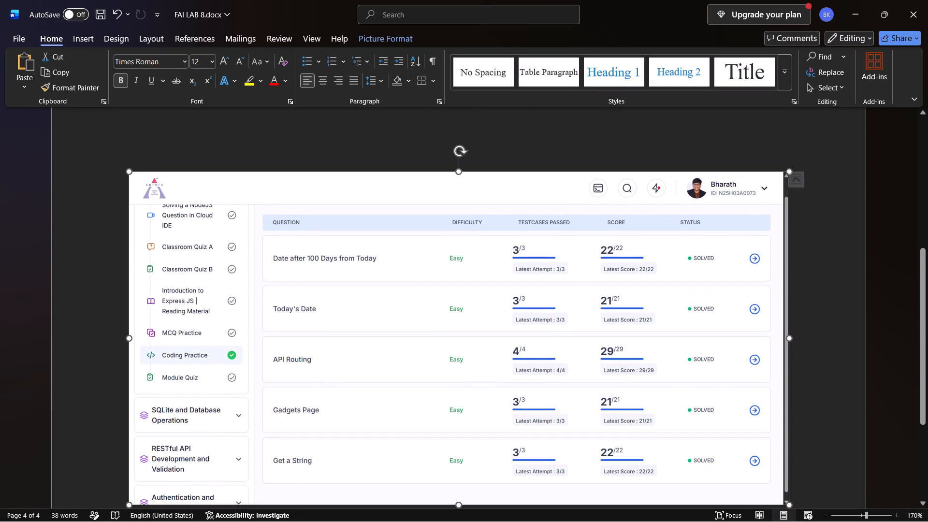
key("Delete")
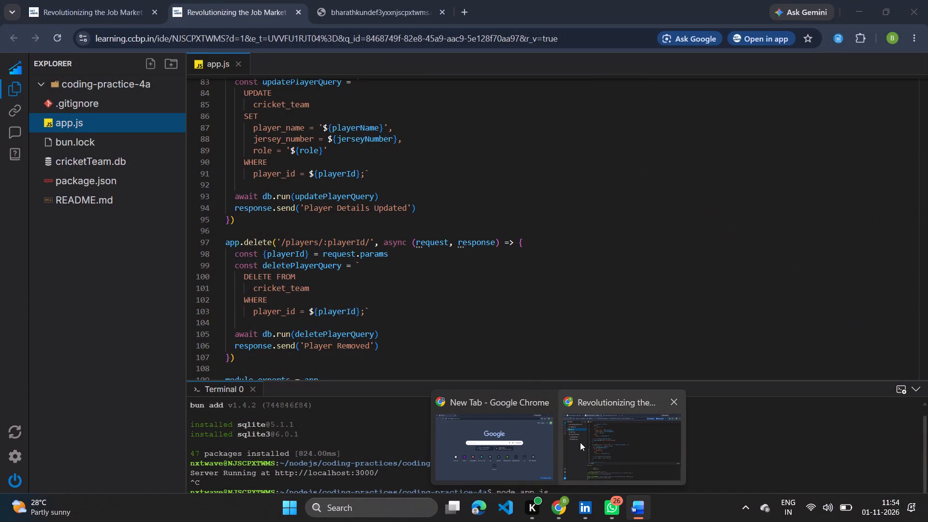
Copy the Cricket Team title from the coding question page in Chrome and add it to the Word report as "1) Cricket Team".
left_click(580, 442)
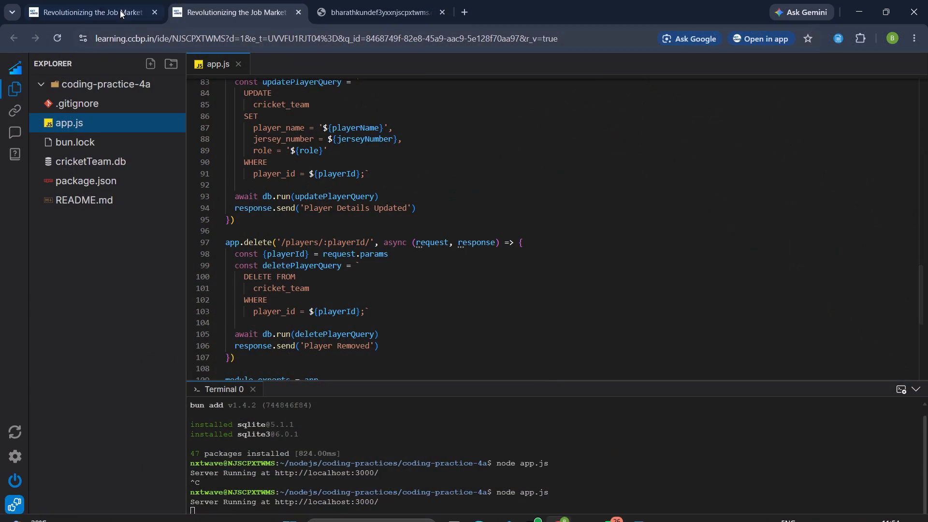
left_click(94, 0)
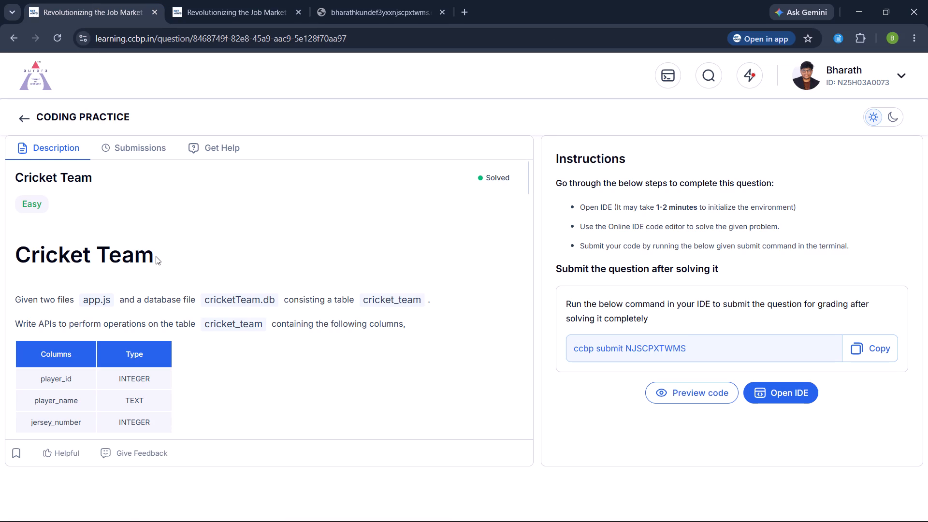
left_click_drag(156, 256, 10, 259)
key("ctrl+c")
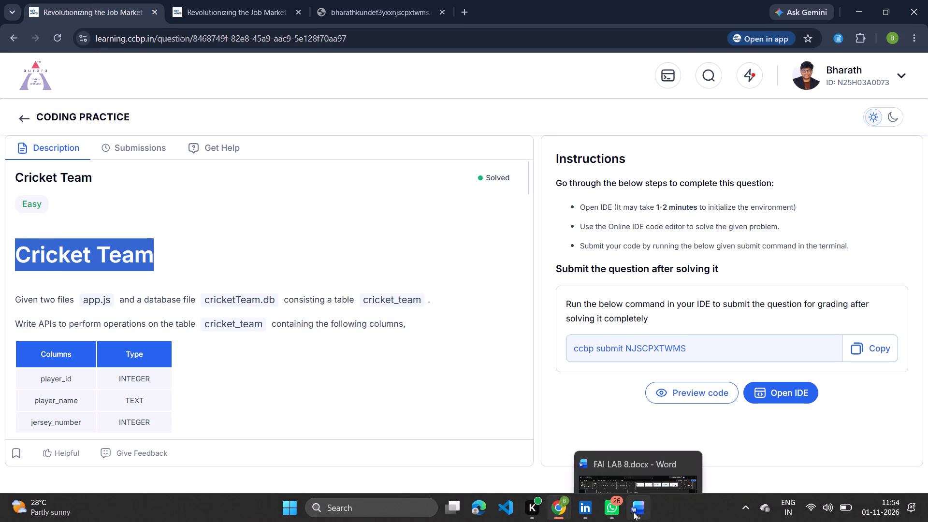
left_click(633, 512)
key("1")
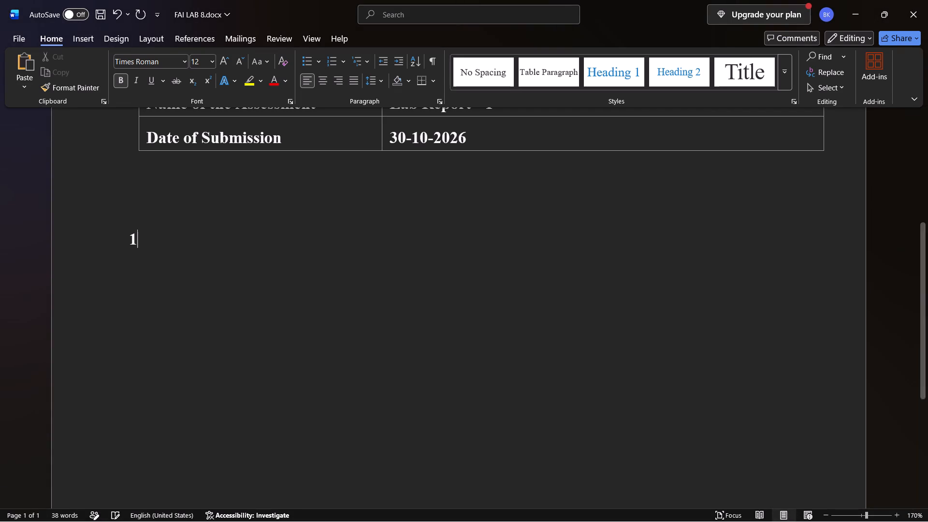
key("shift+parenleft")
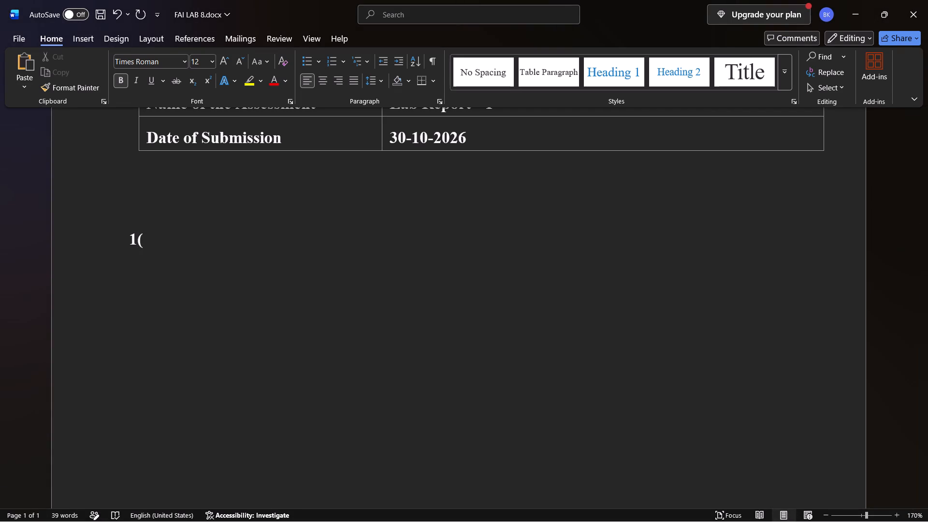
key("BackSpace")
key("shift+parenright")
key("ctrl+v")
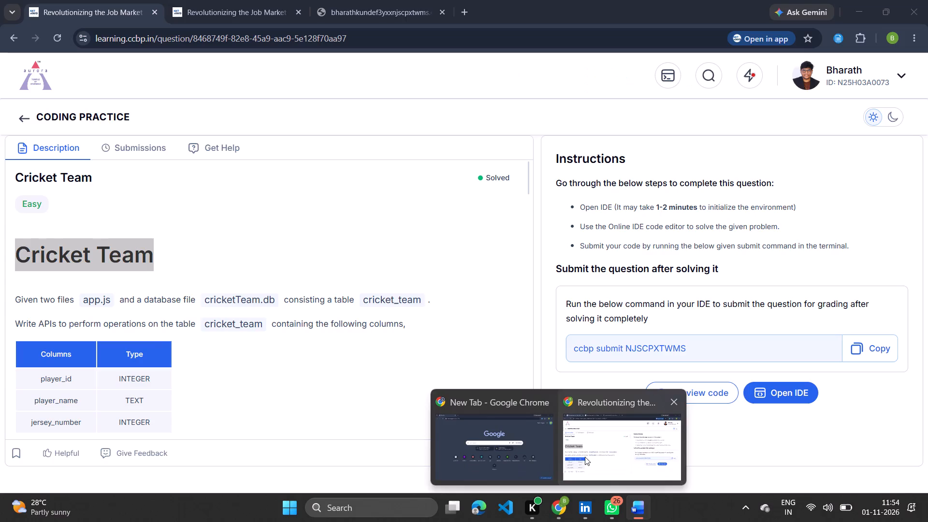
Switch to Chrome, open the read-only code preview of the Cricket Team question and display the browser profile details.
left_click(585, 457)
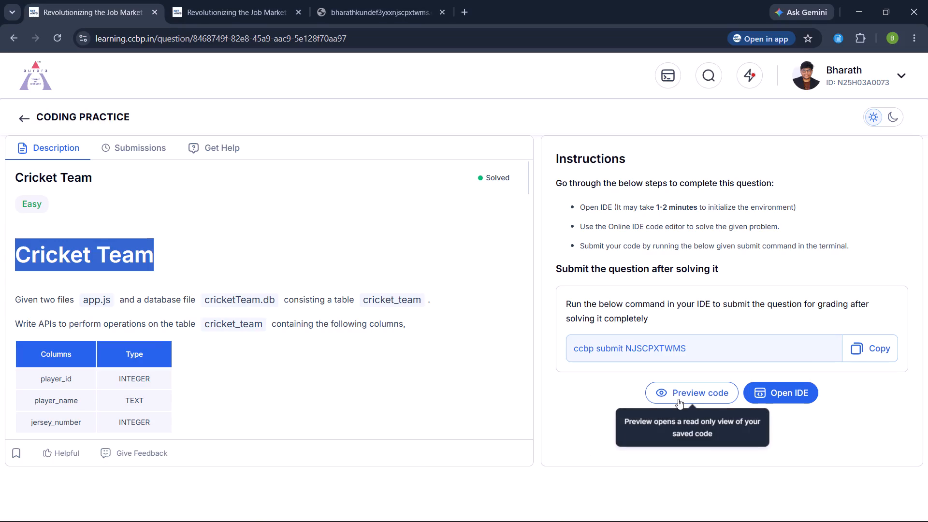
left_click(678, 399)
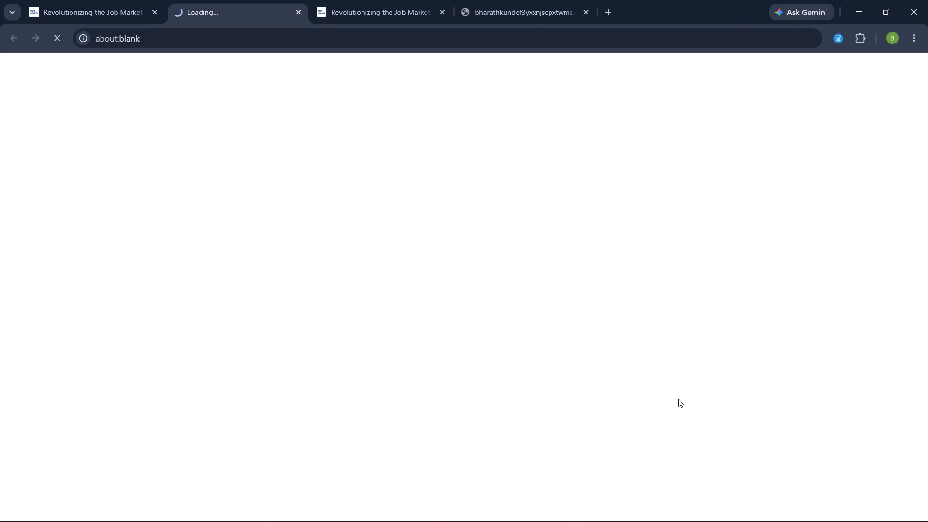
left_click(895, 42)
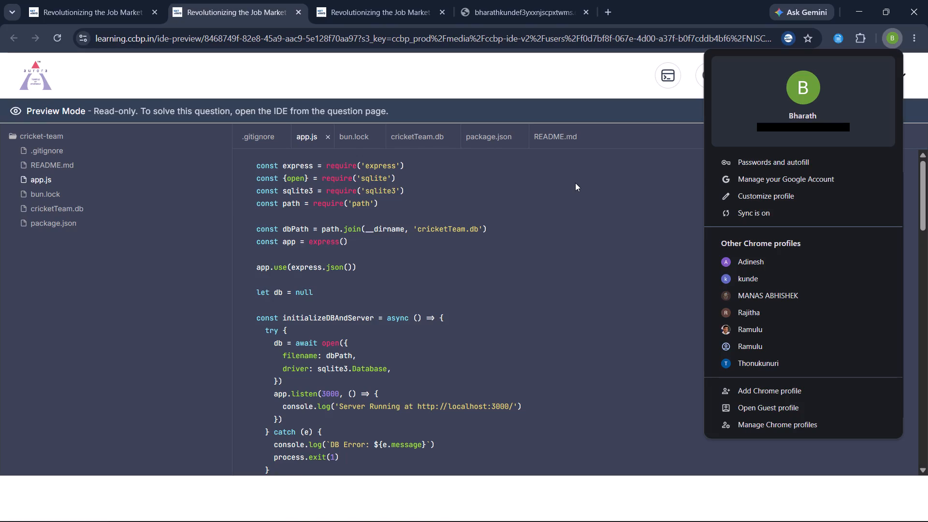
Capture five full-screen screenshots of the Cricket Team app.js code, covering it from the first line to module.exports.
scroll(575, 183, "up", 1)
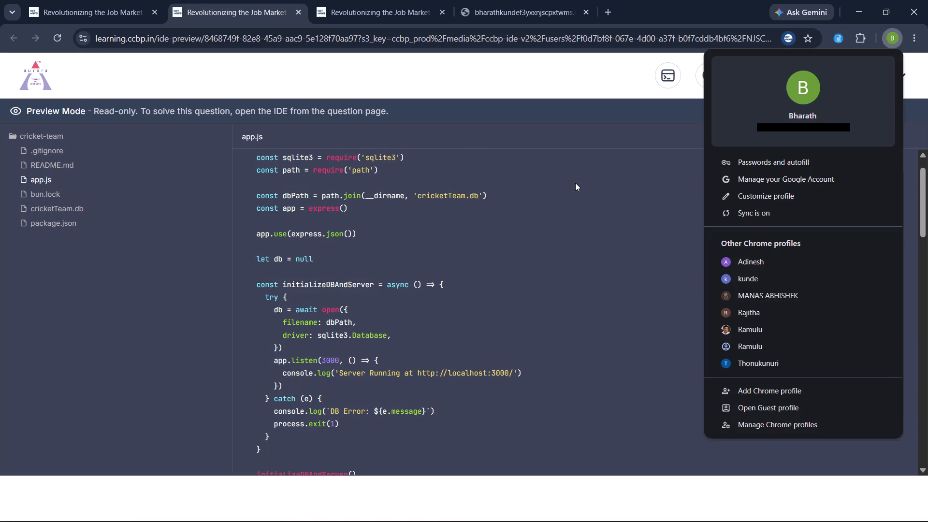
key("super+Print")
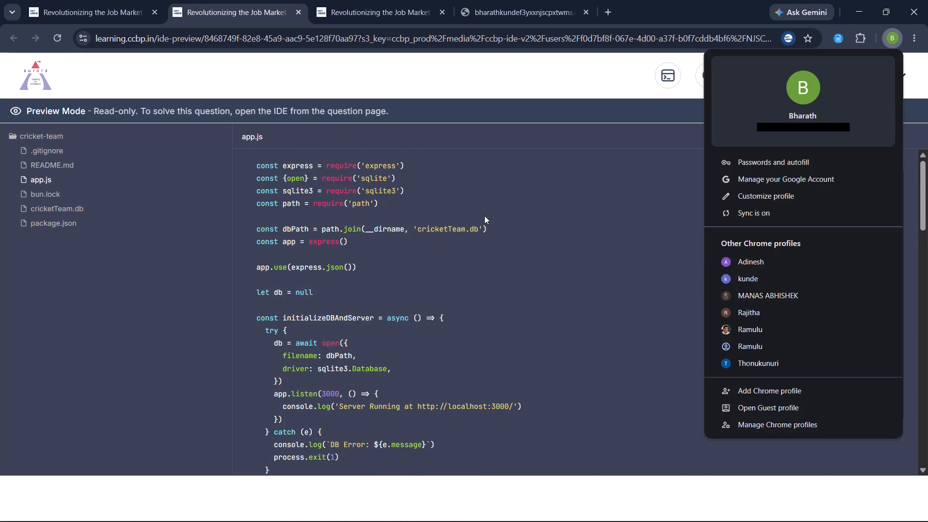
scroll(484, 216, "down", 2)
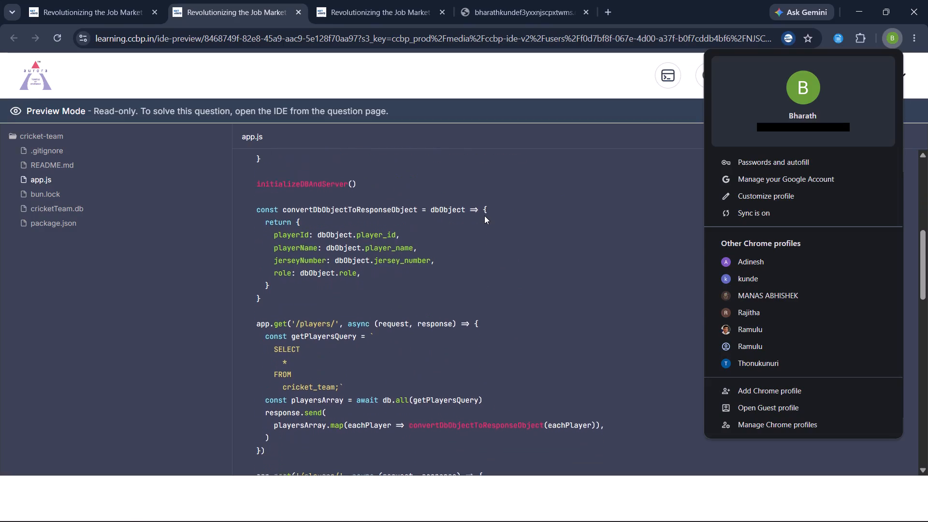
scroll(484, 216, "down", 2)
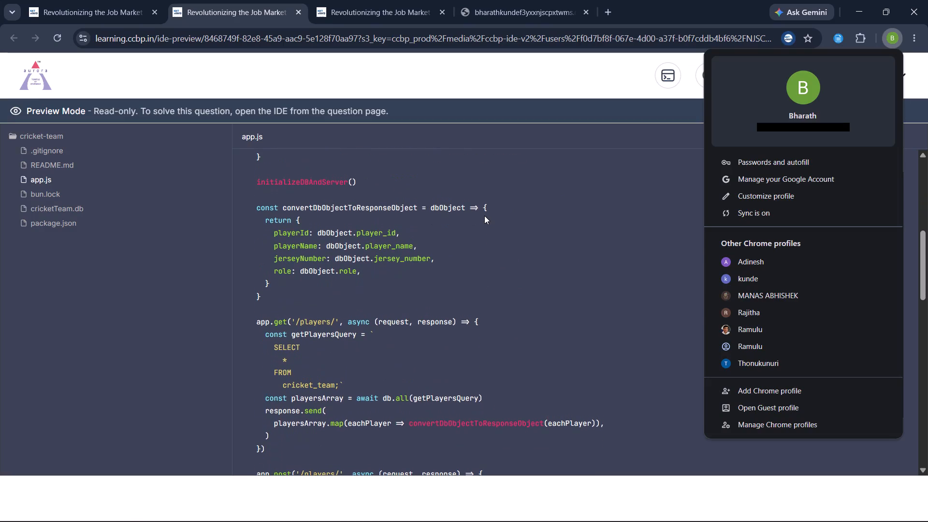
key("super+Print")
scroll(469, 236, "down", 1)
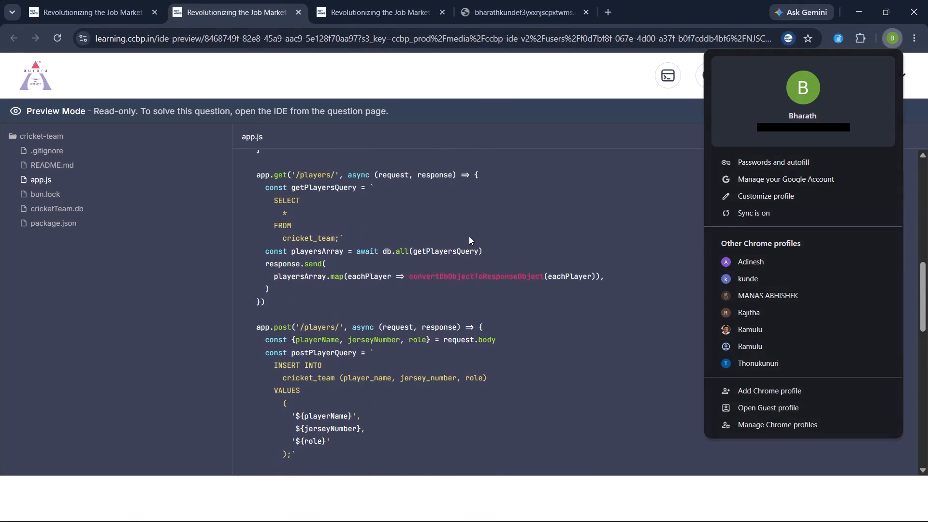
scroll(469, 236, "down", 2)
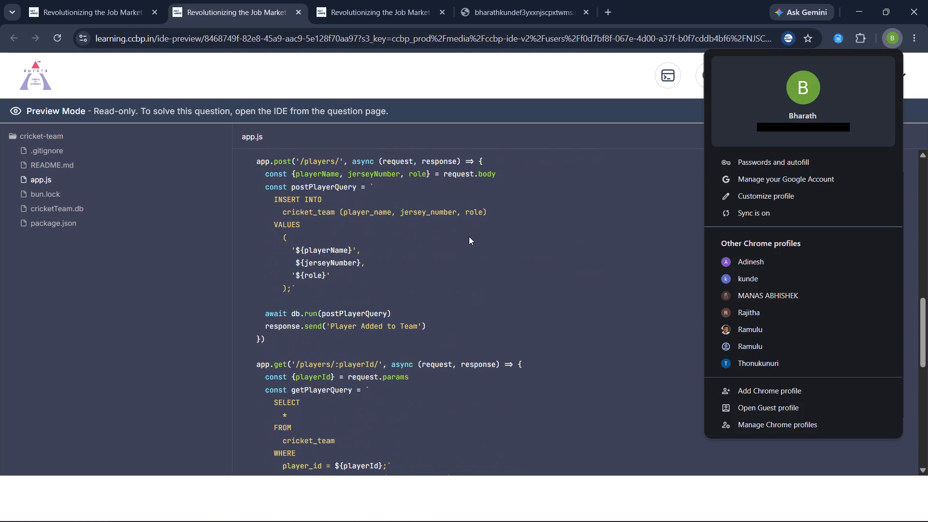
scroll(469, 236, "down", 1)
key("super+Print")
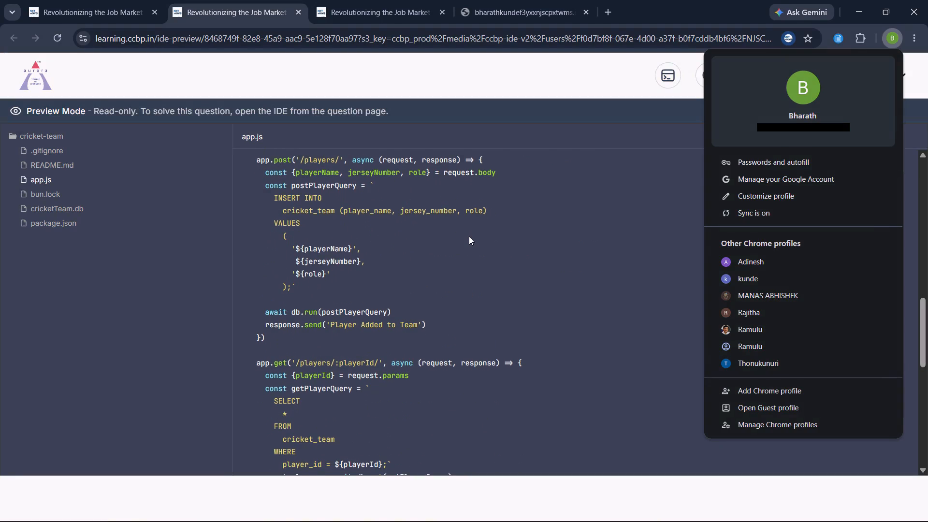
scroll(469, 236, "down", 3)
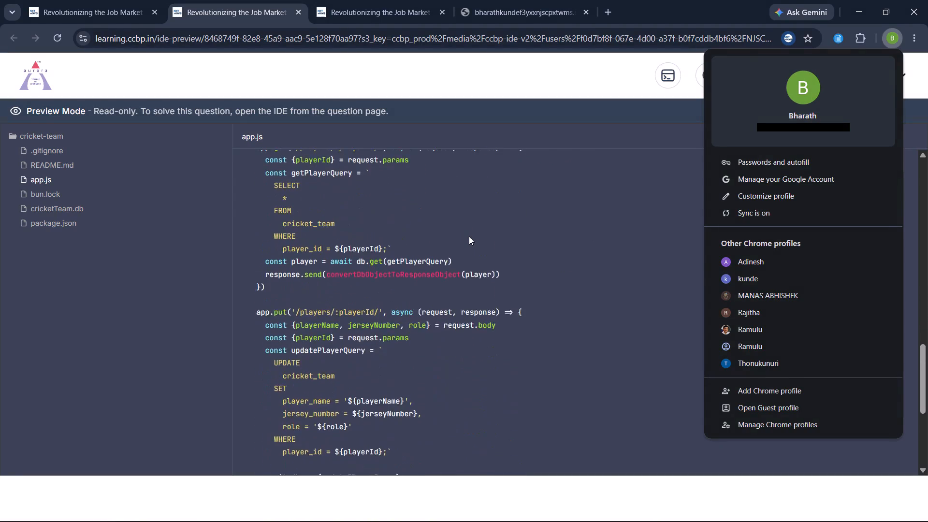
scroll(469, 236, "down", 2)
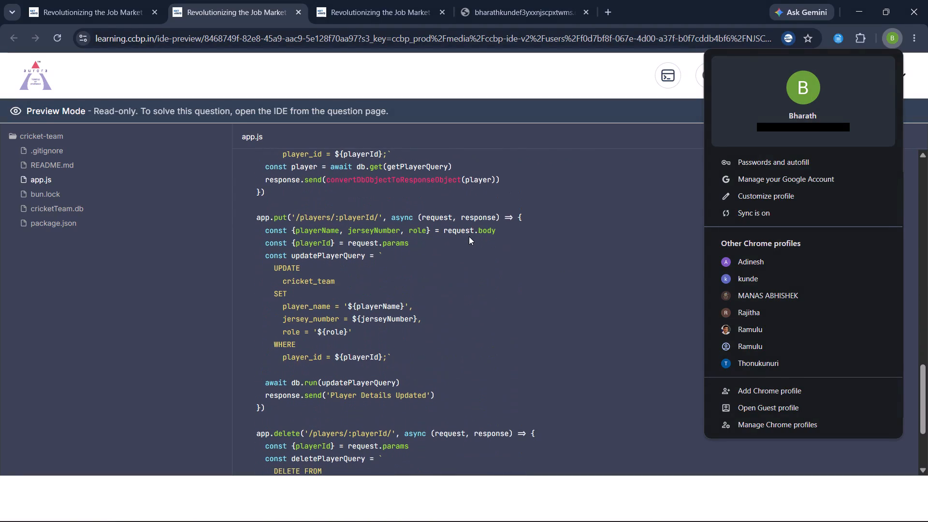
key("super+Print")
scroll(469, 236, "down", 1)
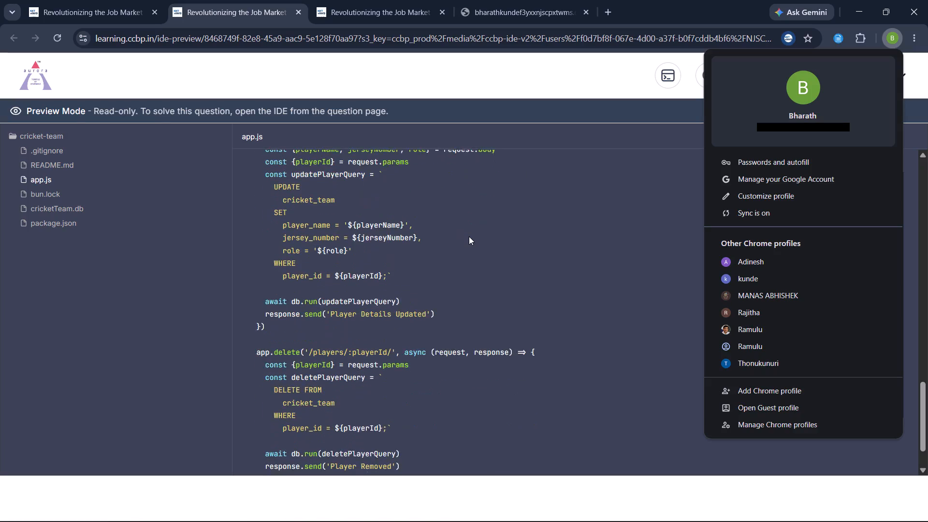
scroll(469, 236, "down", 2)
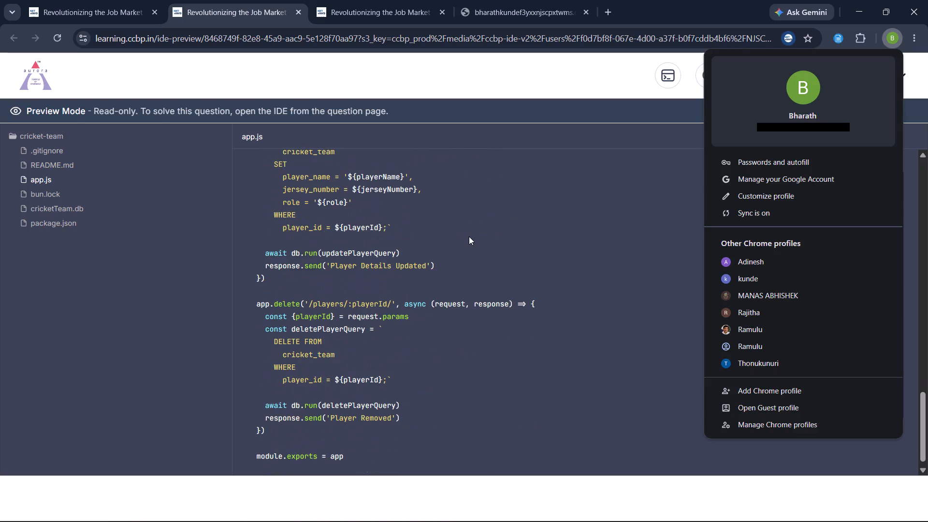
key("super+Print")
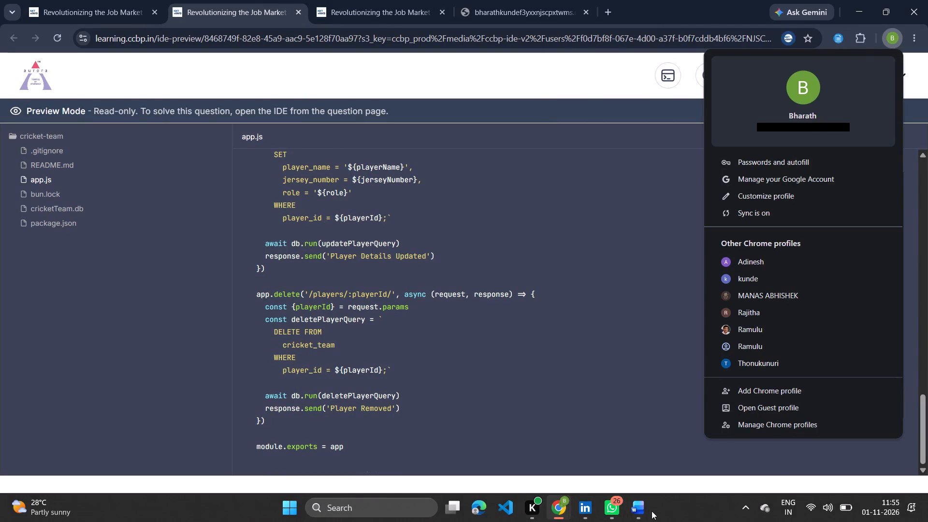
Switch to Word and insert the captured screenshot of the start of app.js below the Cricket Team heading.
left_click_drag(652, 511, 646, 513)
left_click(642, 514)
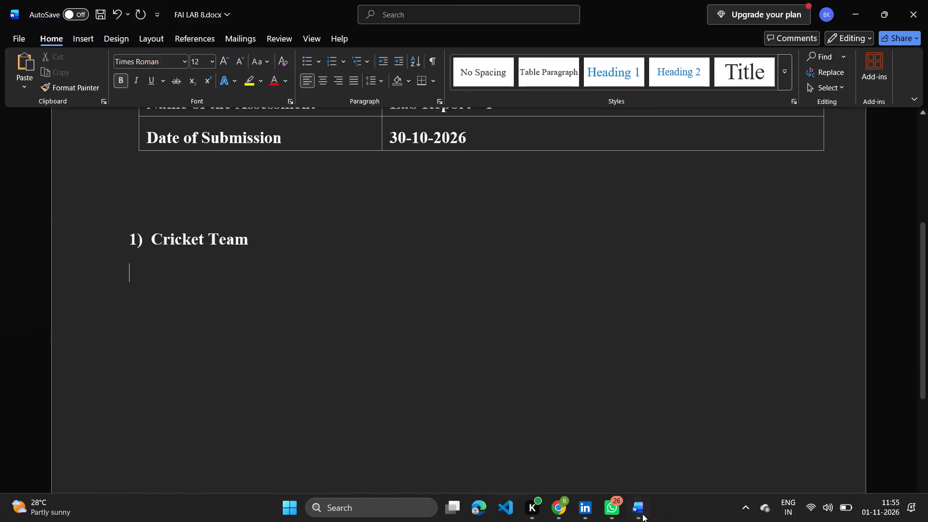
key("super+v")
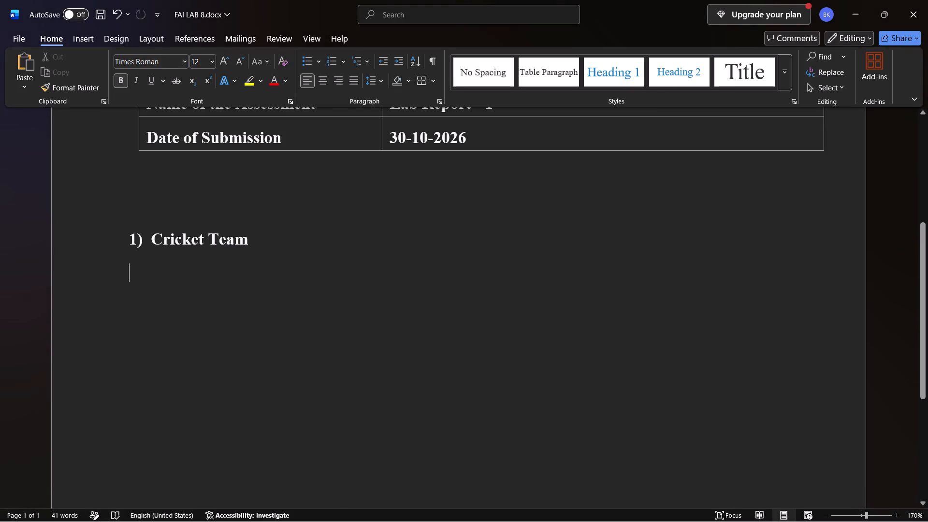
scroll(246, 221, "down", 2)
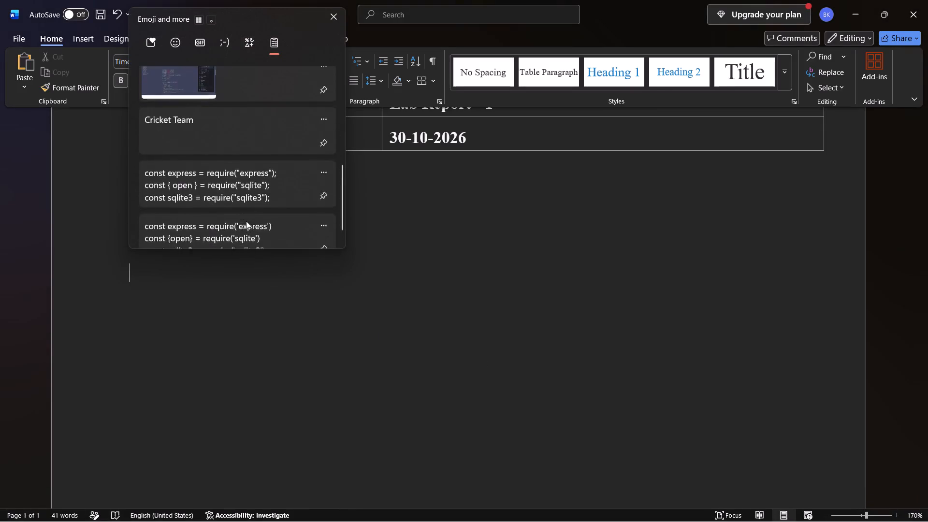
scroll(246, 221, "up", 1)
left_click(221, 158)
key("ctrl+v")
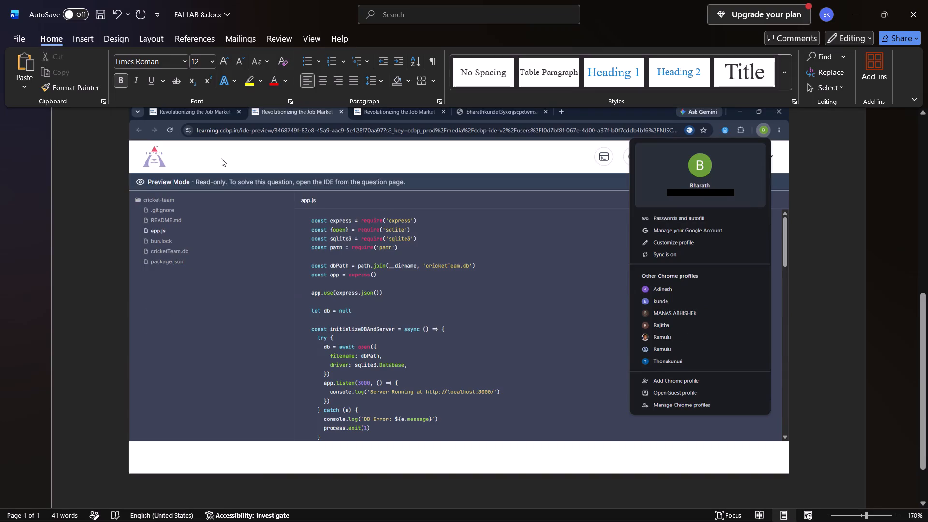
Insert the second and third app.js screenshots, starting at initializeDBAndServer() and at app.post('/players/'), from the clipboard history below the first one.
key("super+v")
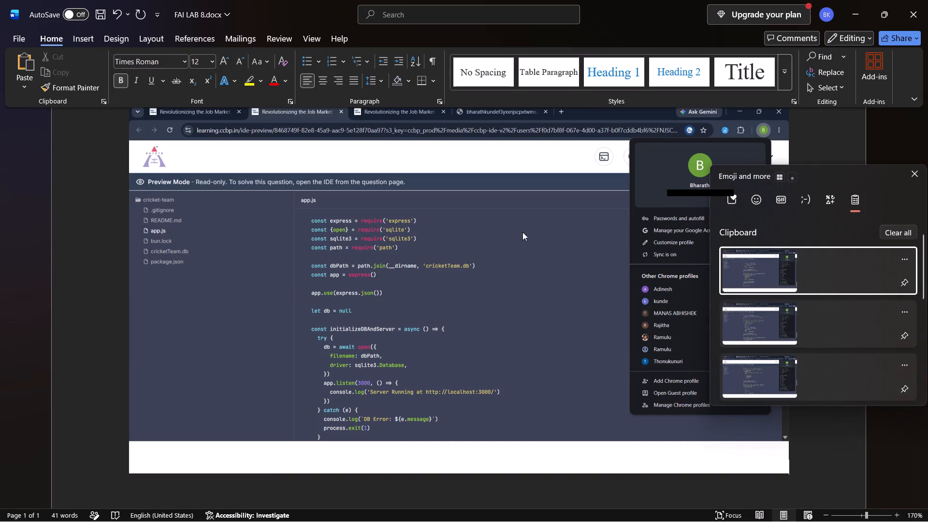
scroll(784, 319, "down", 2)
left_click(758, 244)
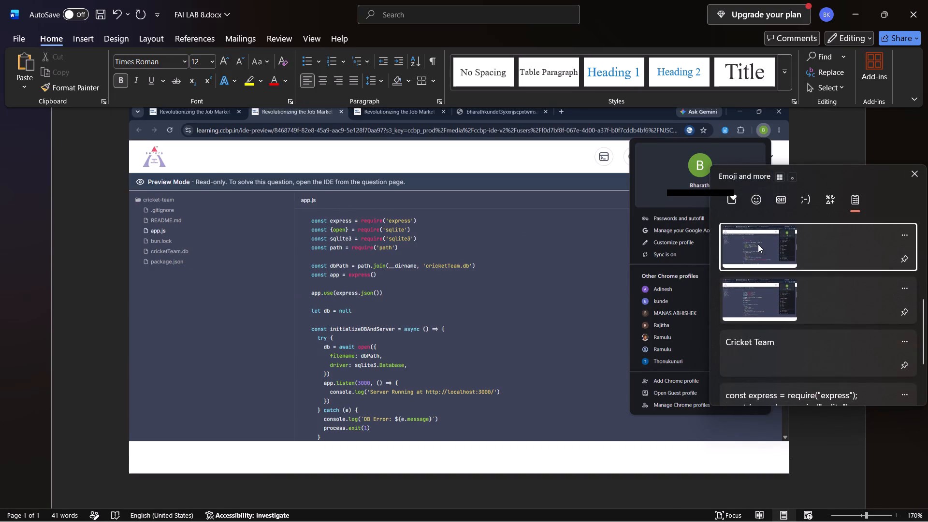
key("ctrl+v")
key("super+v")
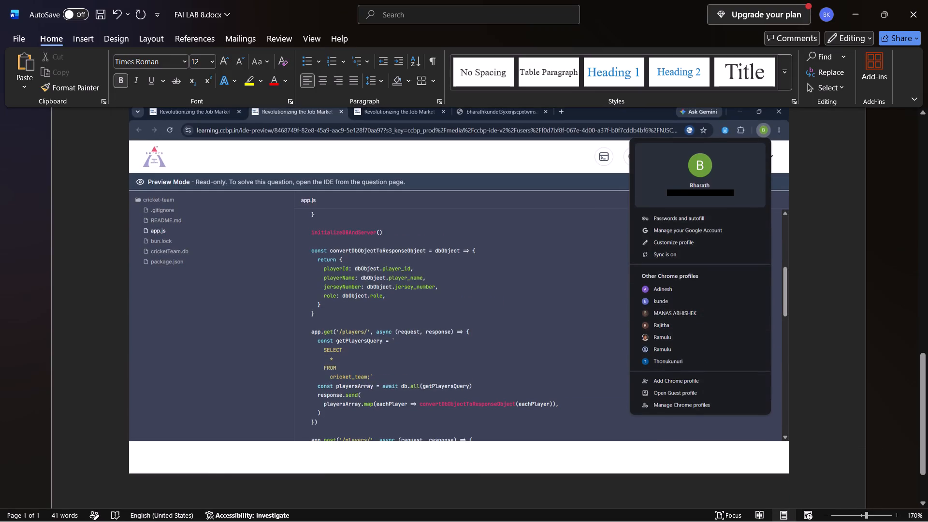
scroll(780, 309, "down", 2)
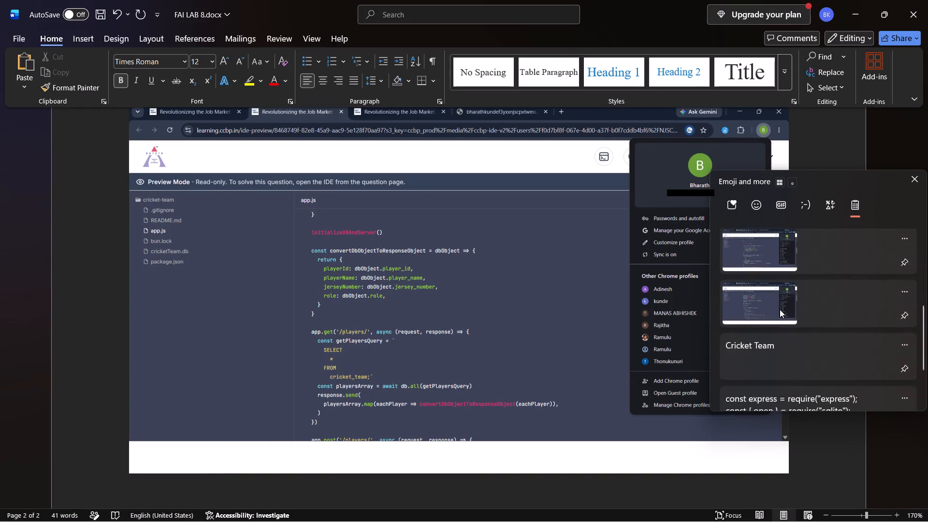
scroll(780, 309, "up", 1)
left_click(757, 259)
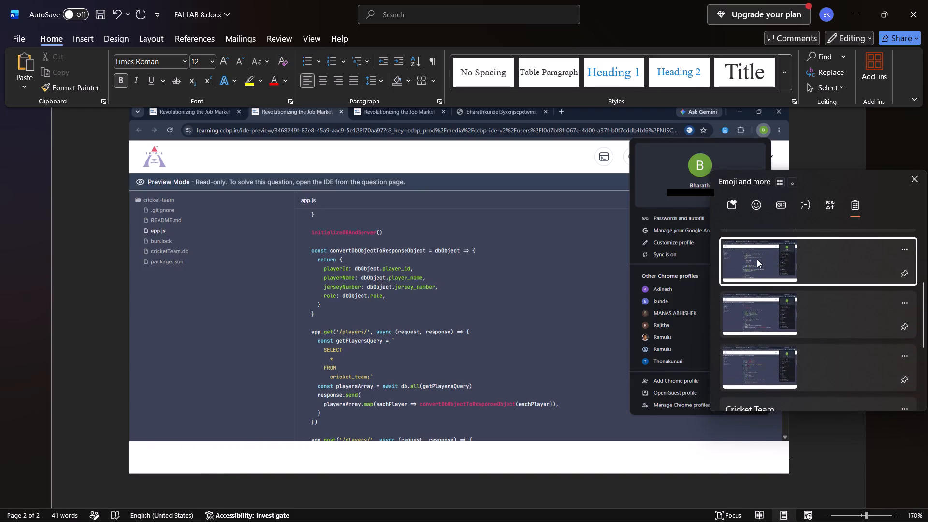
key("ctrl+v")
Insert the fourth app.js screenshot, showing the app.put('/players/:playerId/') code, from the clipboard history below the third one.
key("super+v")
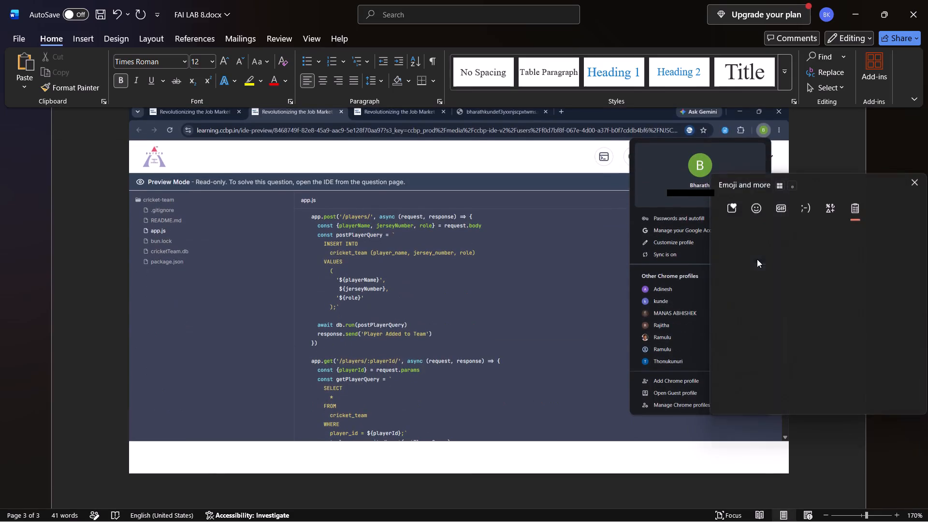
scroll(760, 310, "down", 3)
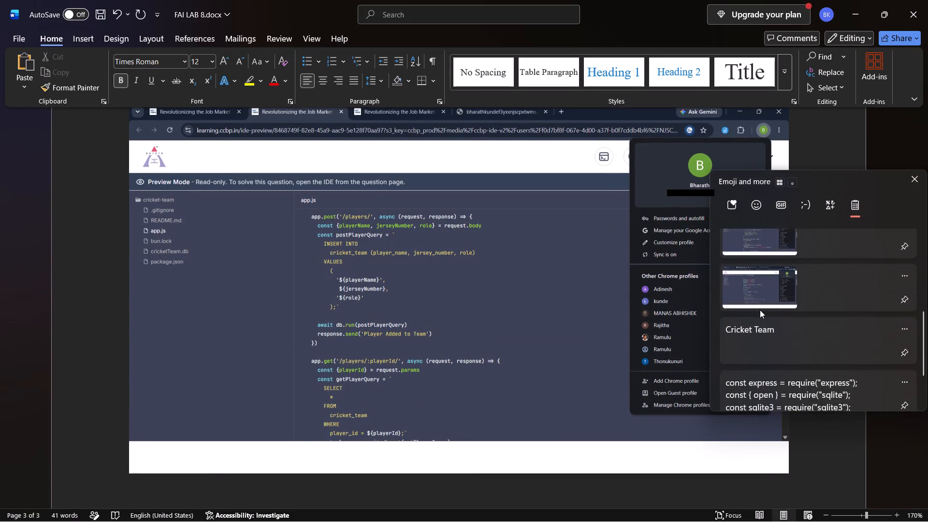
scroll(760, 310, "up", 1)
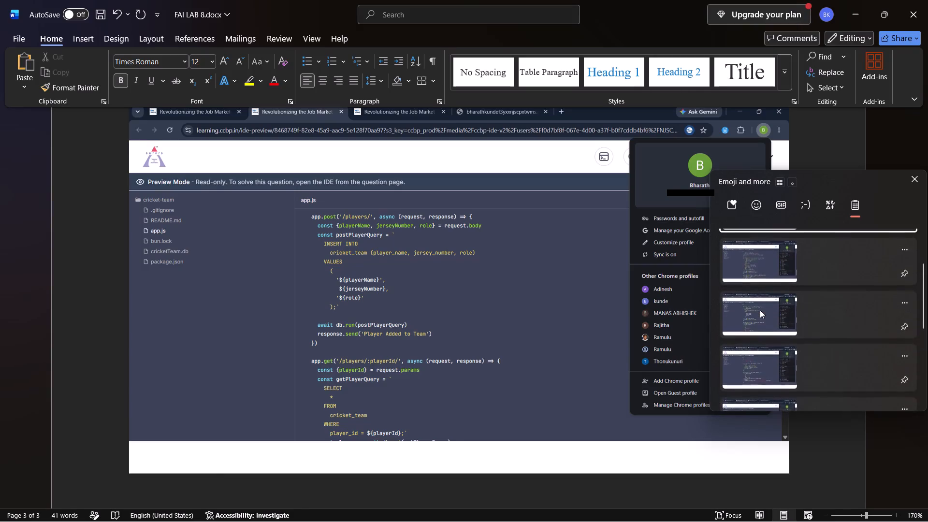
scroll(760, 310, "up", 1)
left_click(755, 292)
key("ctrl+v")
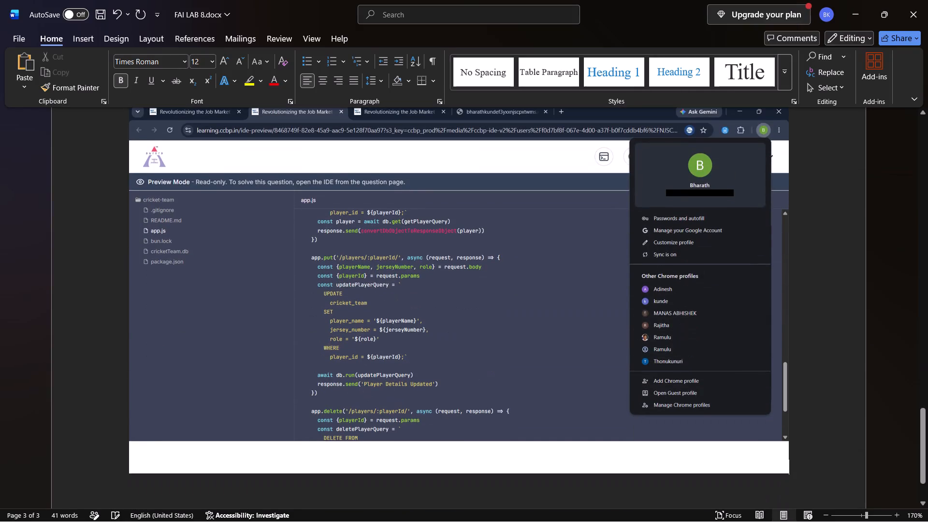
Insert the last app.js screenshot, ending with module.exports = app, from the clipboard history below the fourth one.
key("super+v")
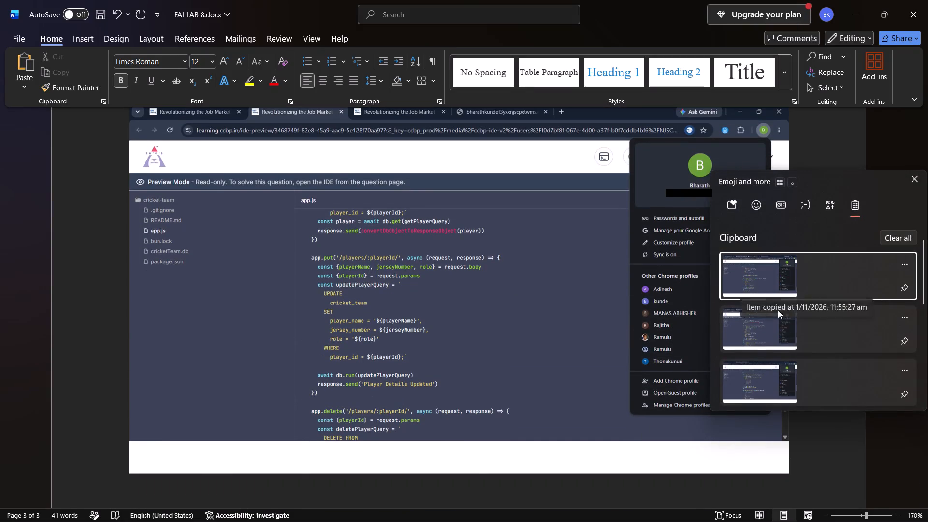
scroll(785, 330, "down", 2)
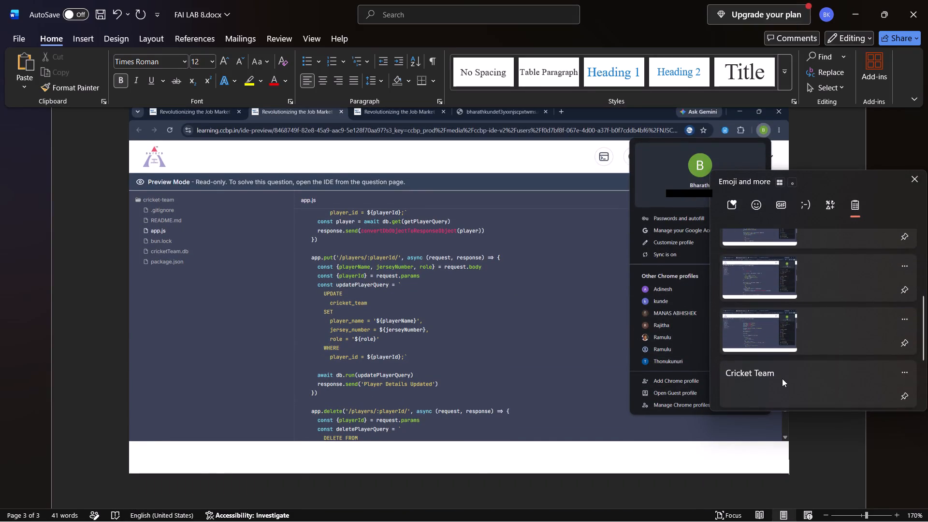
scroll(789, 339, "up", 2)
scroll(810, 290, "up", 1)
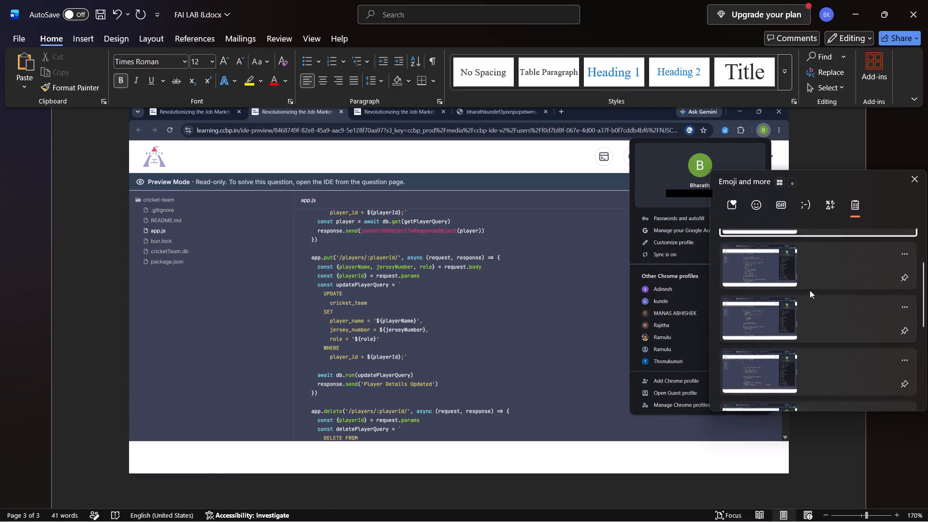
scroll(810, 290, "up", 3)
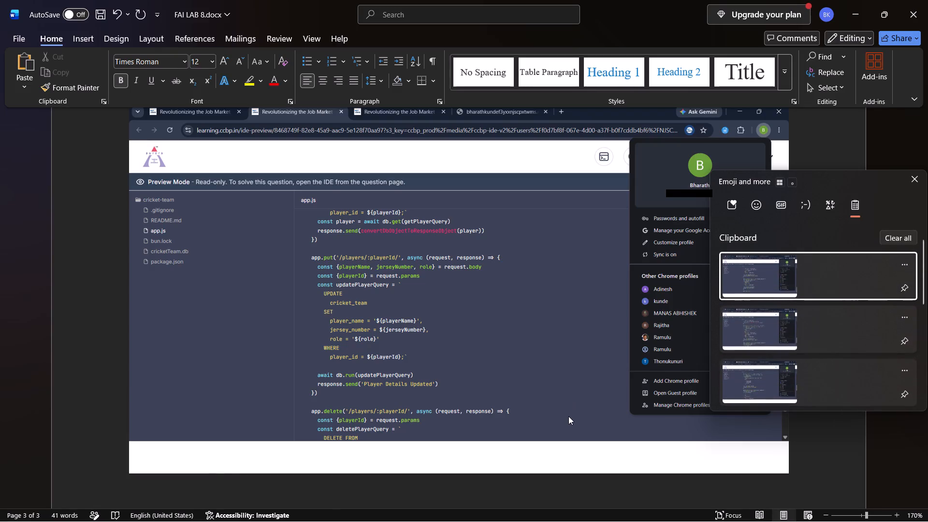
left_click(755, 281)
key("ctrl+v")
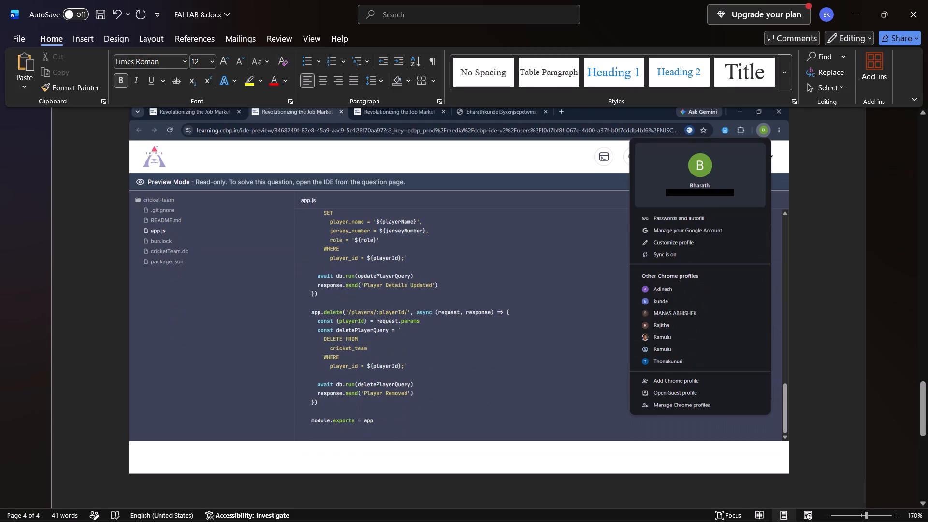
Review the report from the Cricket Team heading to its end to check the order and completeness of the inserted app.js screenshots.
scroll(510, 284, "up", 1)
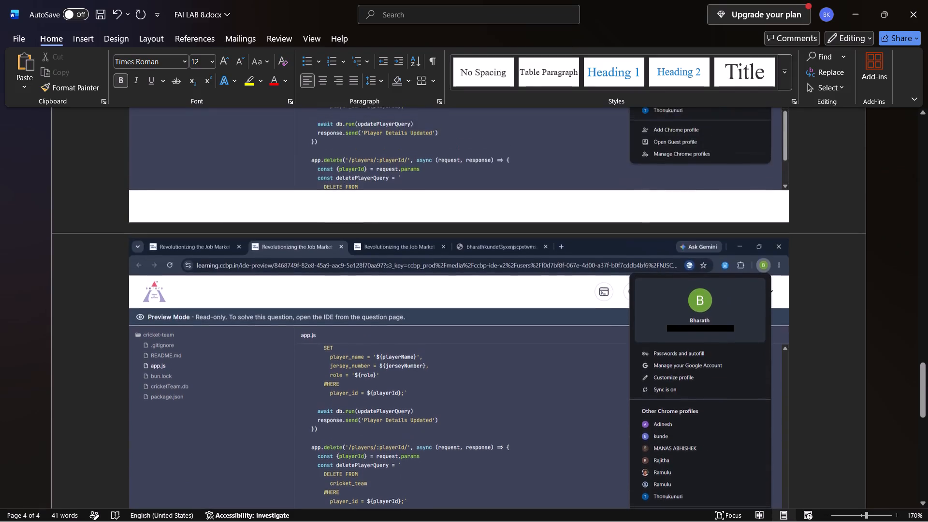
scroll(510, 284, "up", 3)
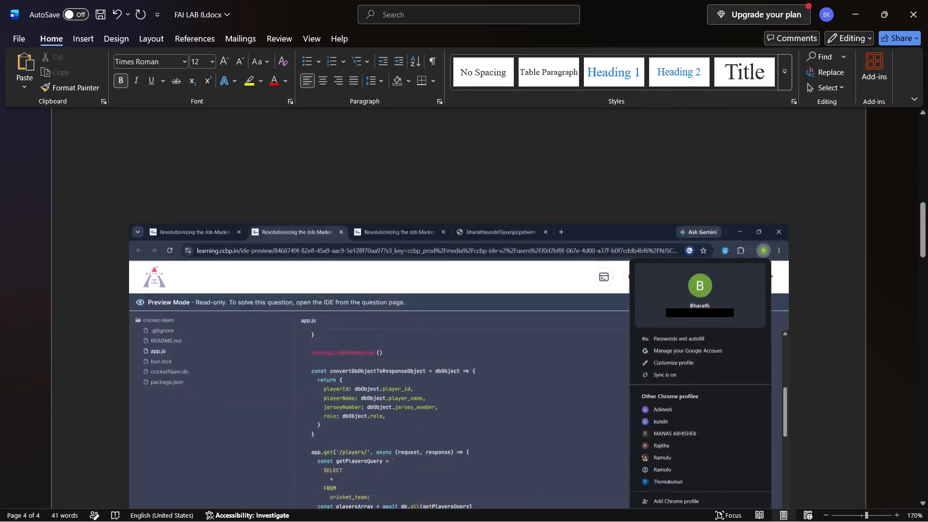
scroll(510, 284, "up", 2)
scroll(510, 284, "down", 1)
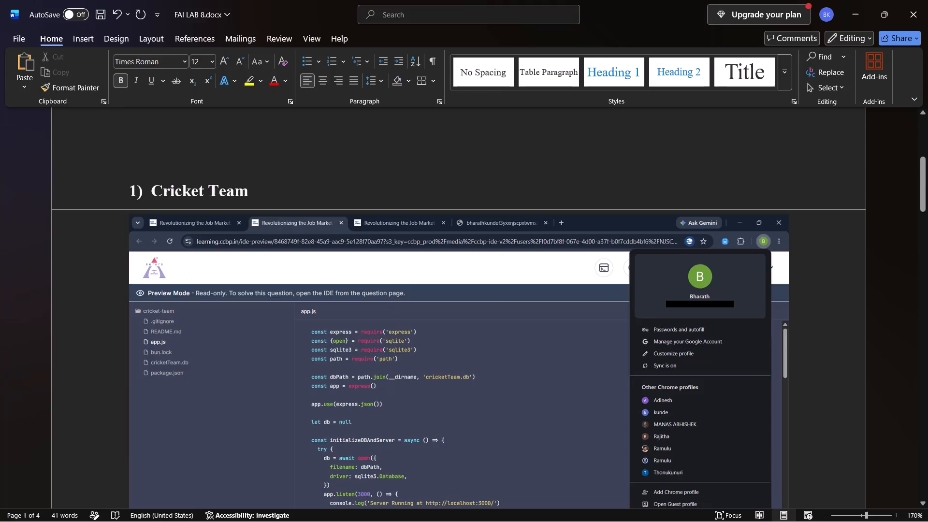
scroll(350, 291, "down", 4)
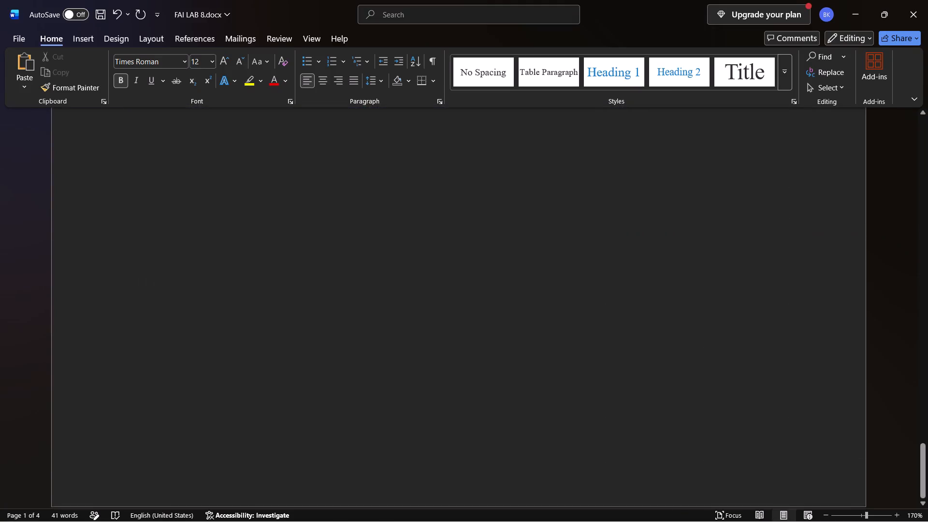
scroll(350, 291, "up", 2)
scroll(350, 291, "down", 1)
scroll(330, 274, "up", 1)
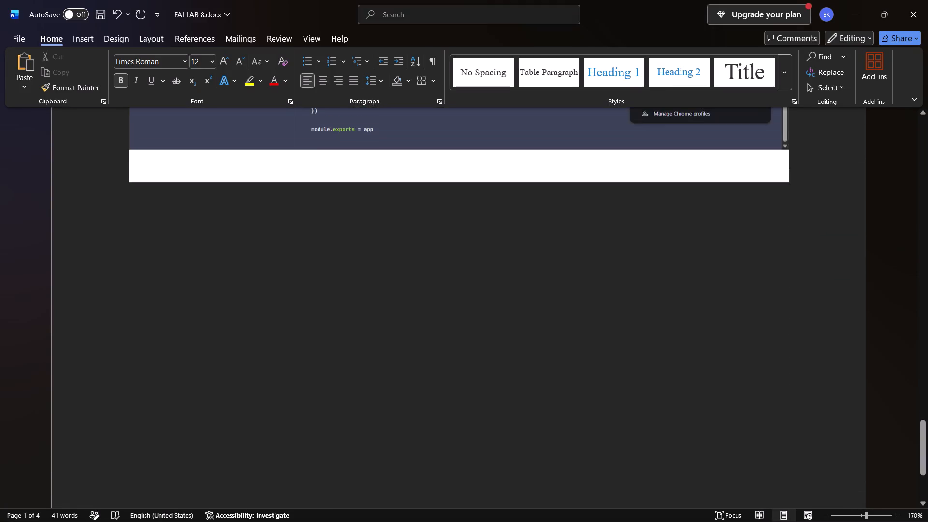
scroll(330, 274, "up", 1)
Add a "Response:" line below the last app.js screenshot and begin the following line with "1)".
left_click(300, 327)
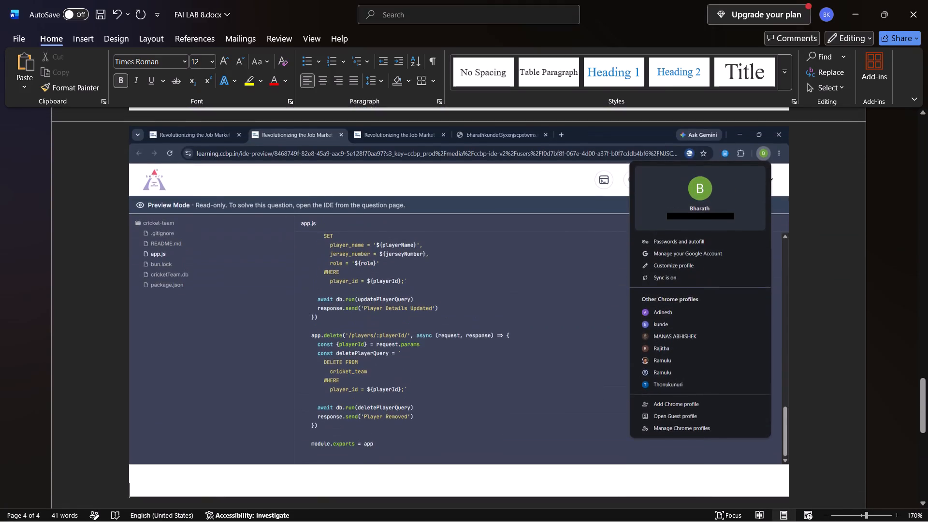
scroll(300, 327, "down", 1)
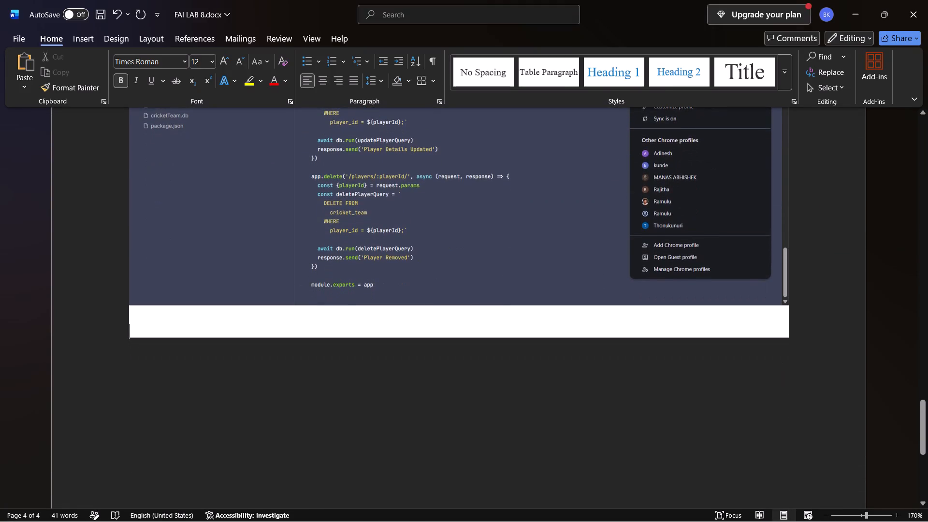
double_click(252, 376)
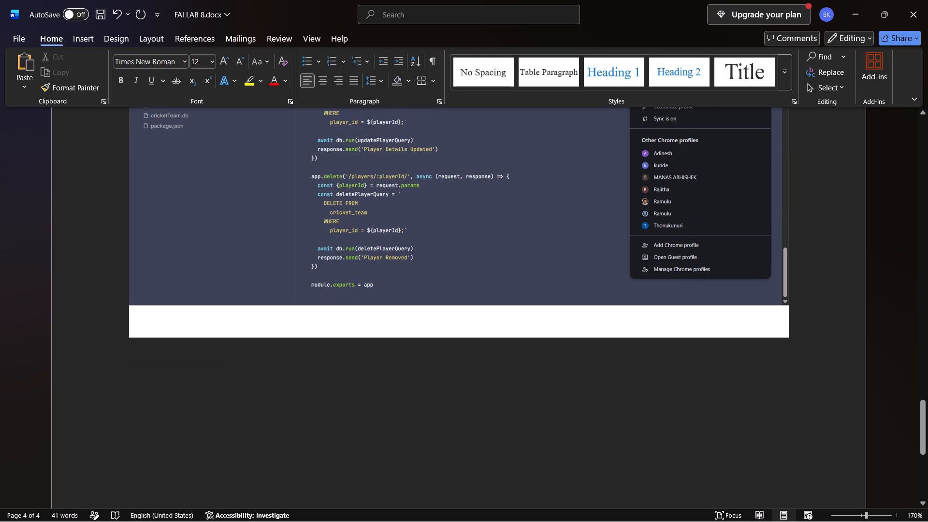
key("BackSpace")
key("BackSpace")
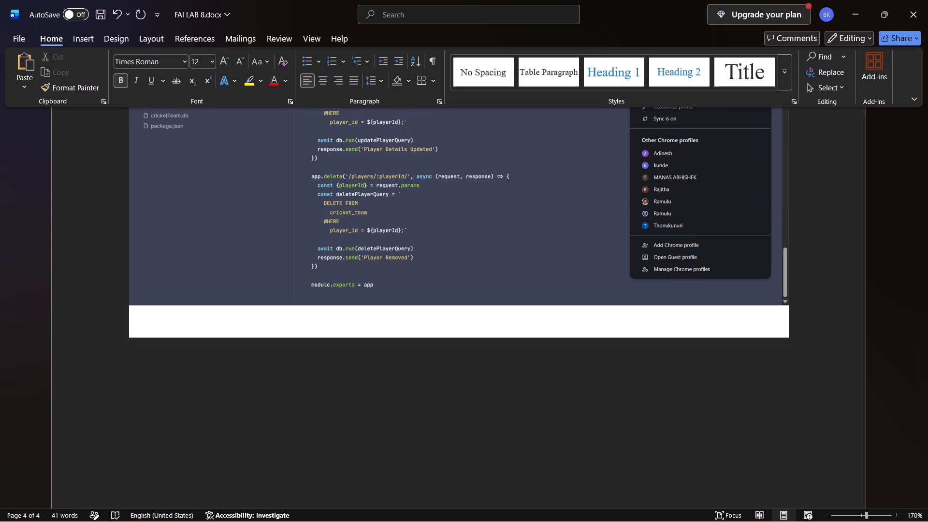
type("response")
key("shift+colon")
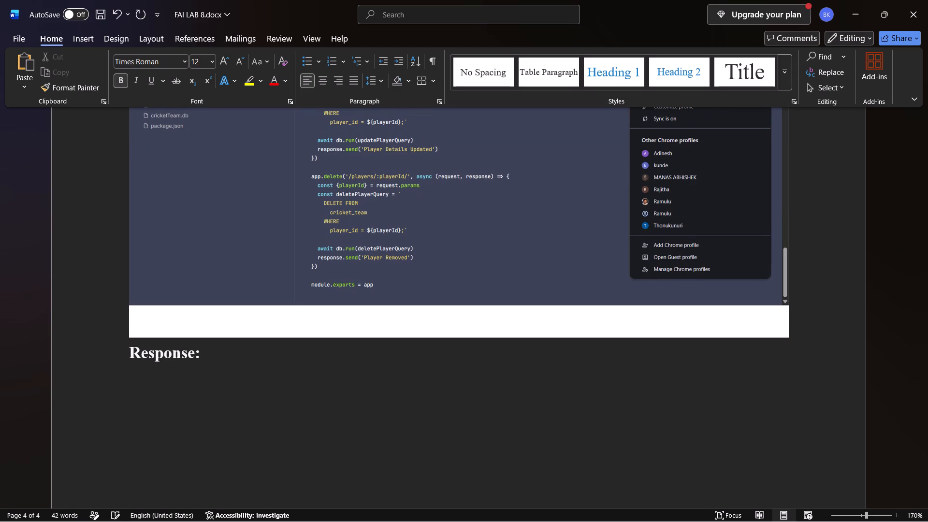
key("Return")
key("1")
key("shift+parenright")
scroll(313, 287, "up", 1)
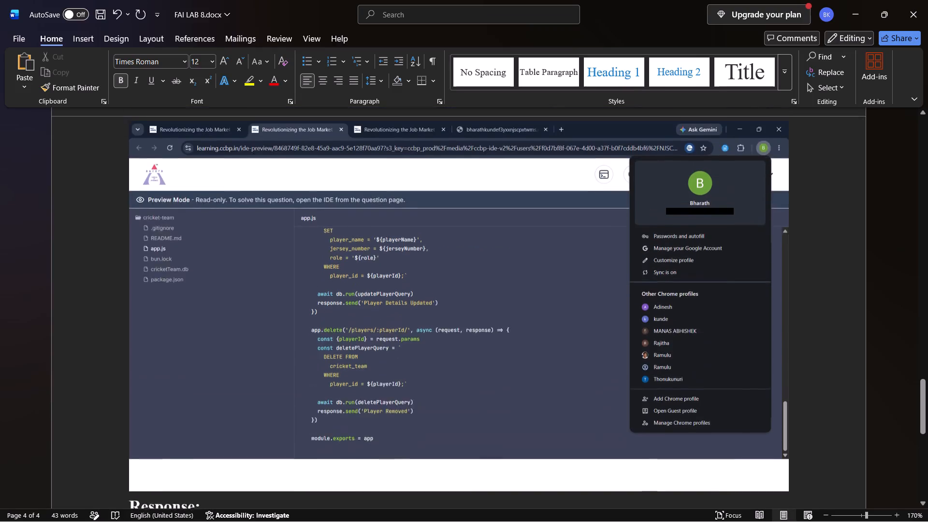
scroll(313, 287, "up", 1)
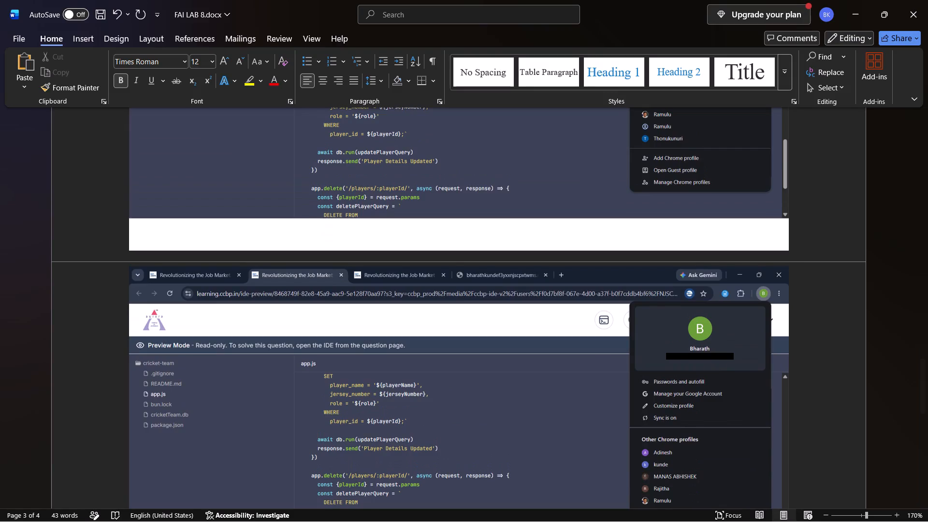
scroll(313, 287, "up", 1)
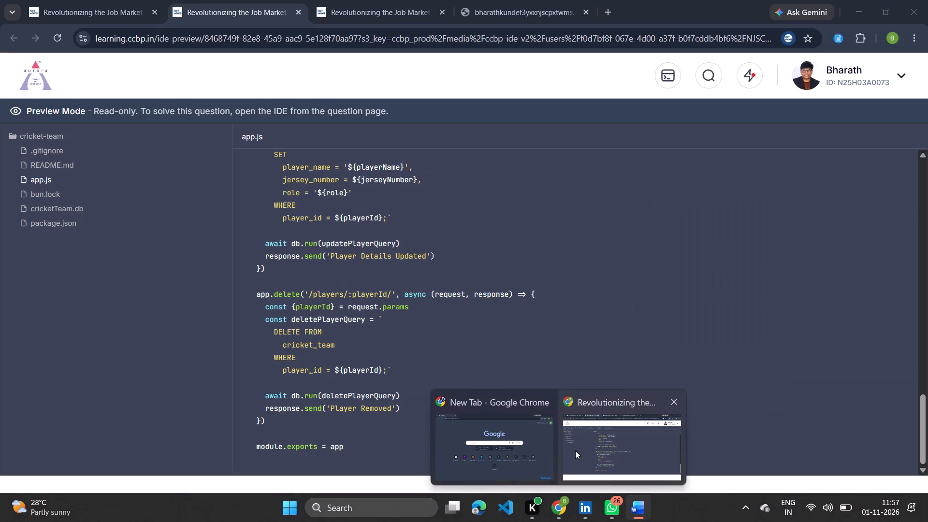
left_click(575, 450)
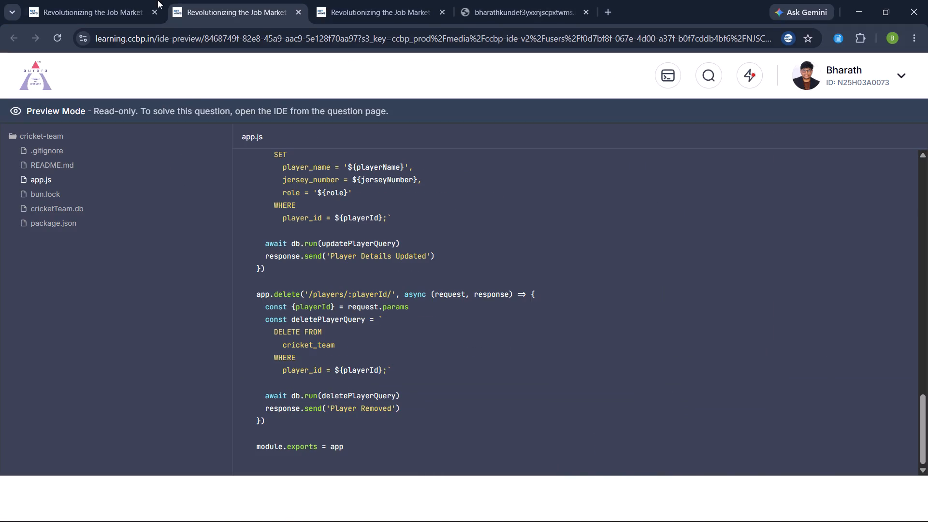
left_click(111, 3)
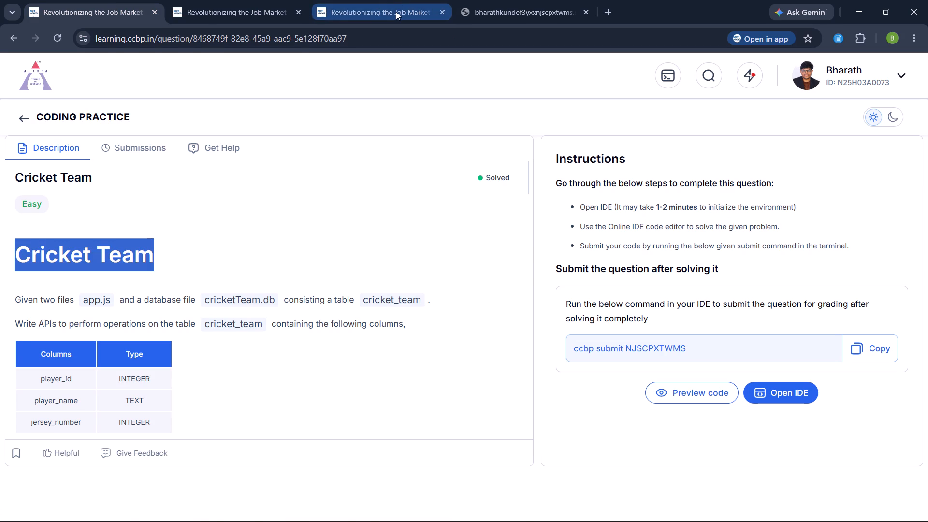
left_click(396, 12)
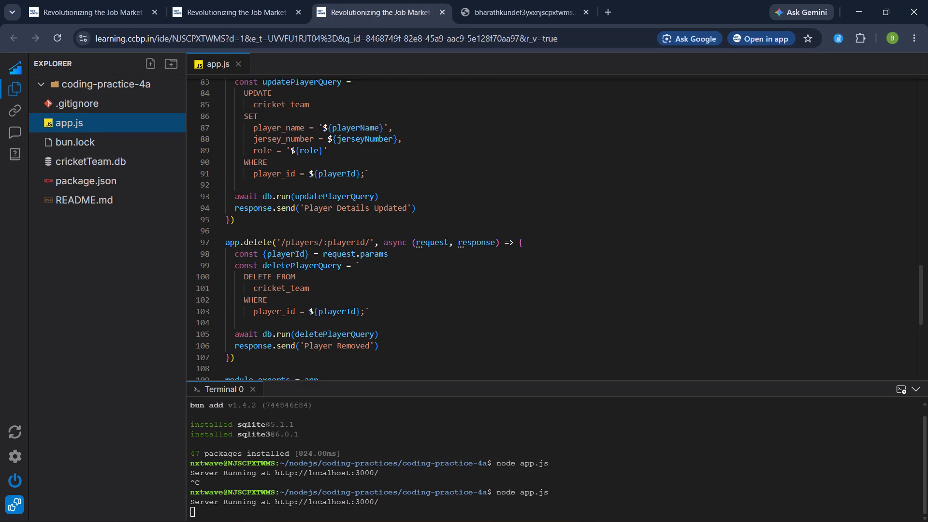
scroll(294, 221, "down", 2)
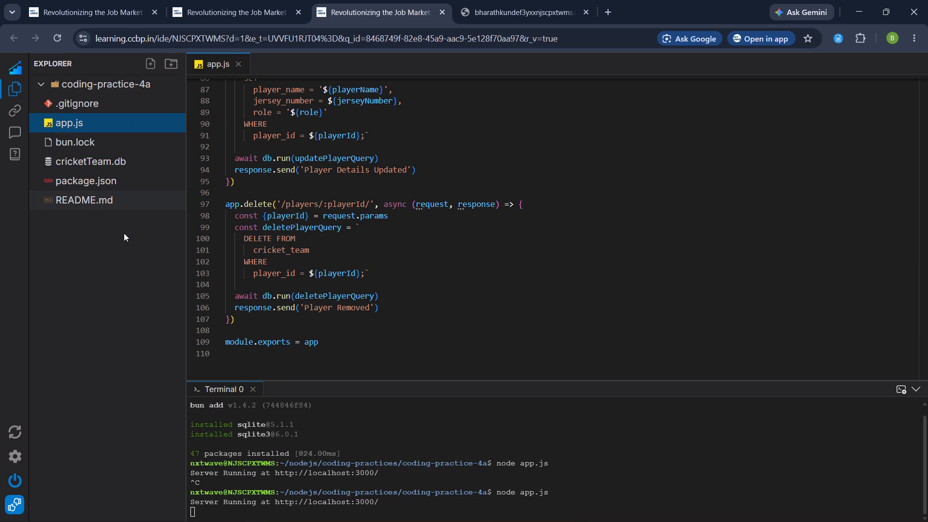
left_click(327, 503, "ctrl")
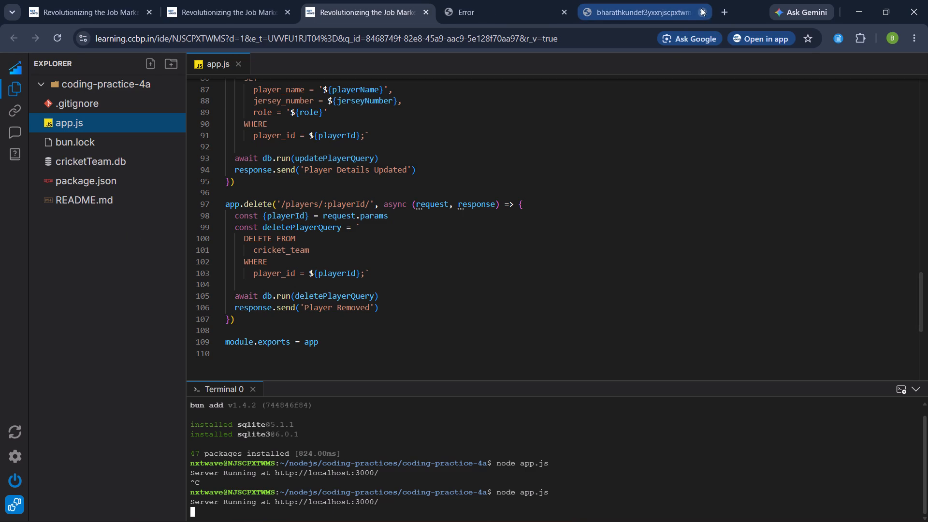
Close the older page of the running app and bring up the newly opened one.
left_click(703, 9)
left_click(535, 2)
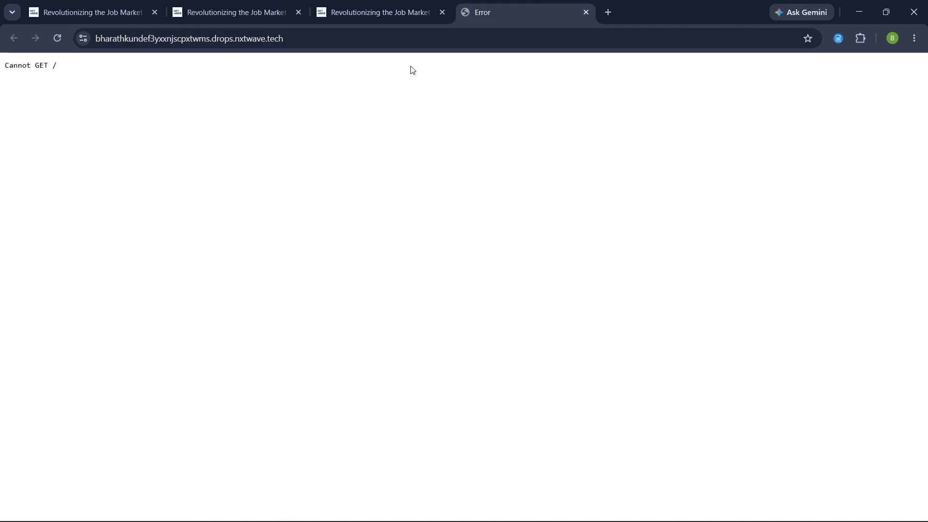
Open the running server's /players/ endpoint, pretty-print the JSON and read through the complete player list.
left_click(409, 38)
left_click(409, 38)
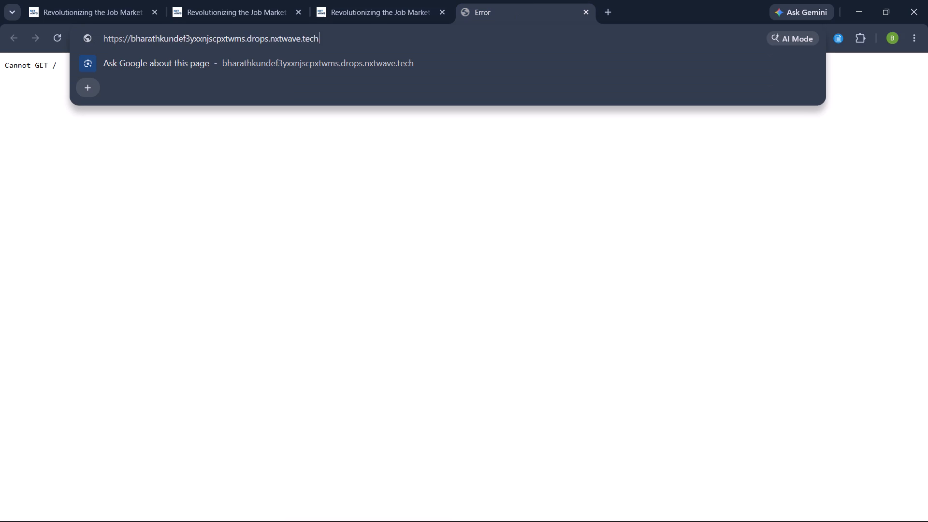
type("/pla")
type("yers")
key("slash")
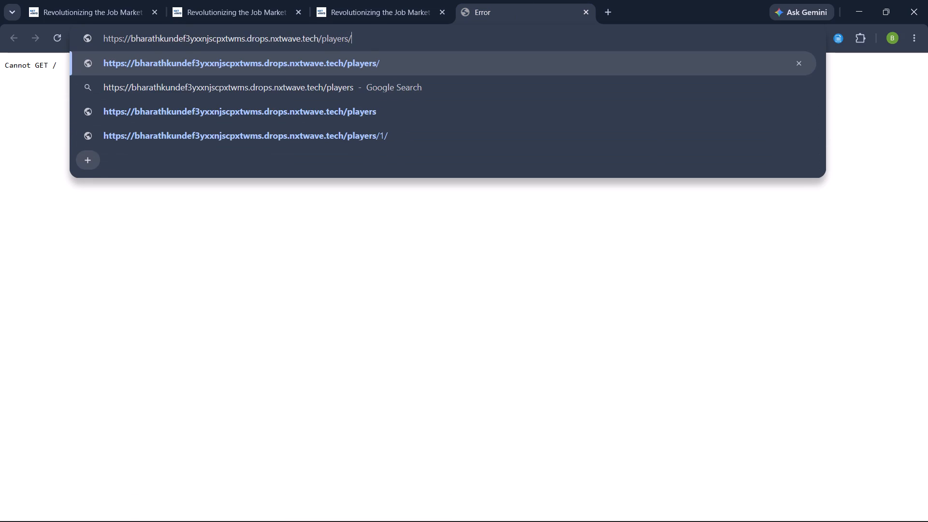
key("Return")
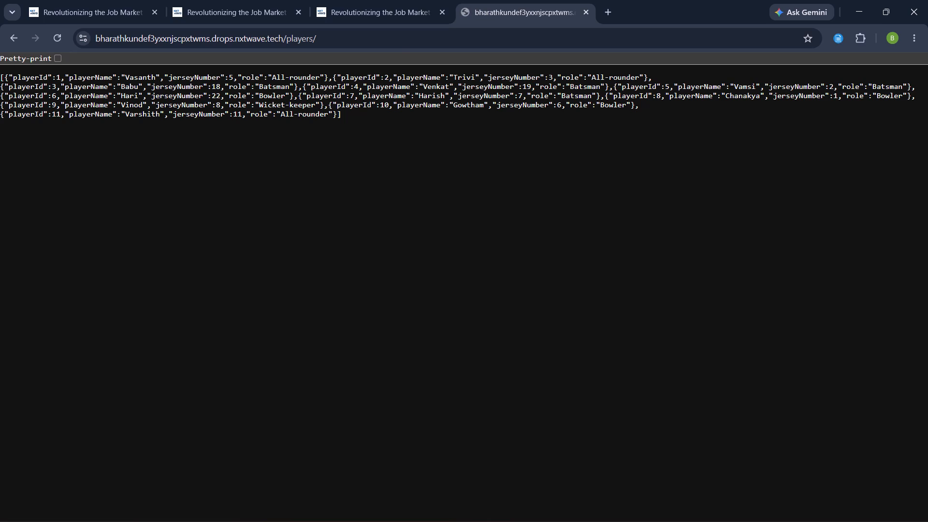
left_click(56, 59)
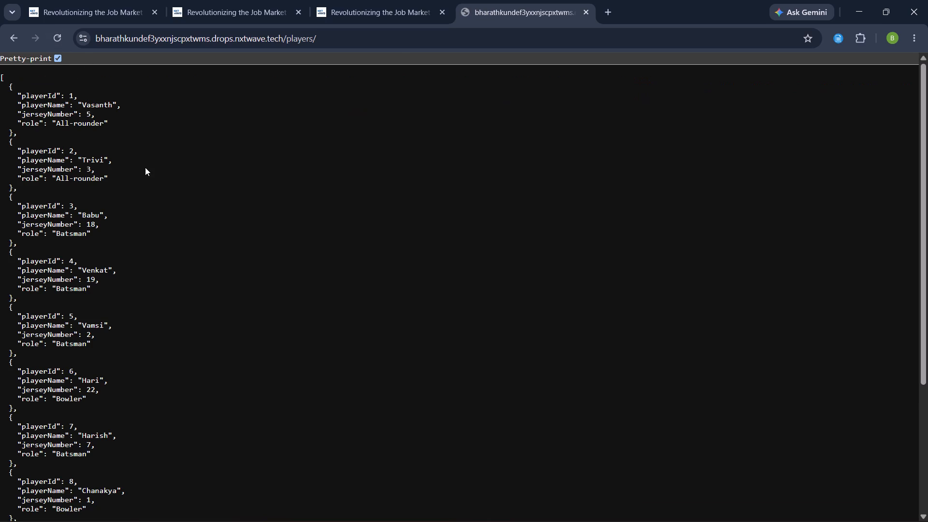
scroll(145, 167, "down", 4)
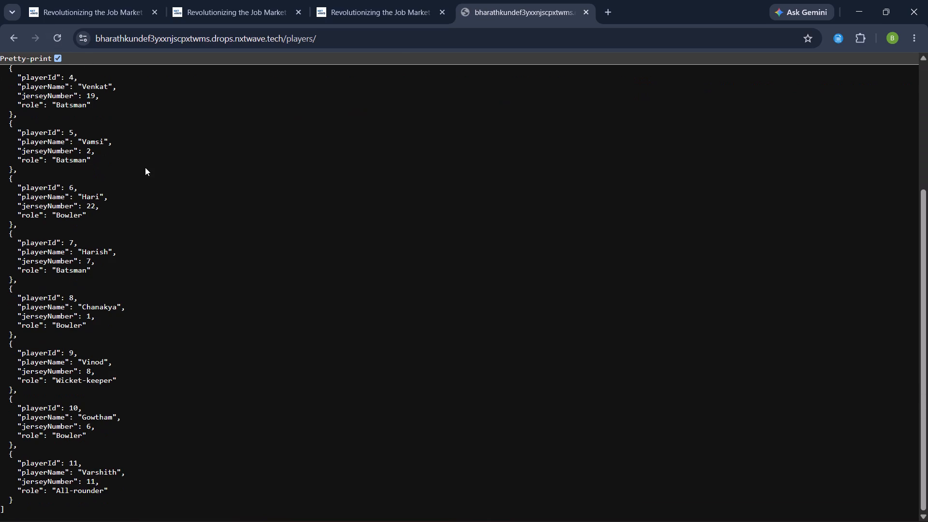
Go back to the online IDE and examine the get-player, update and delete routes in app.js.
left_click(353, 0)
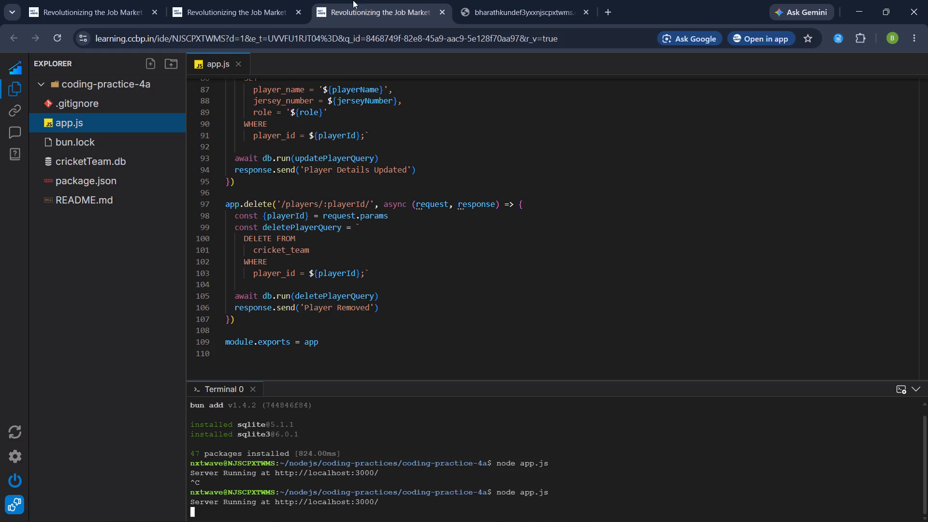
scroll(388, 184, "up", 1)
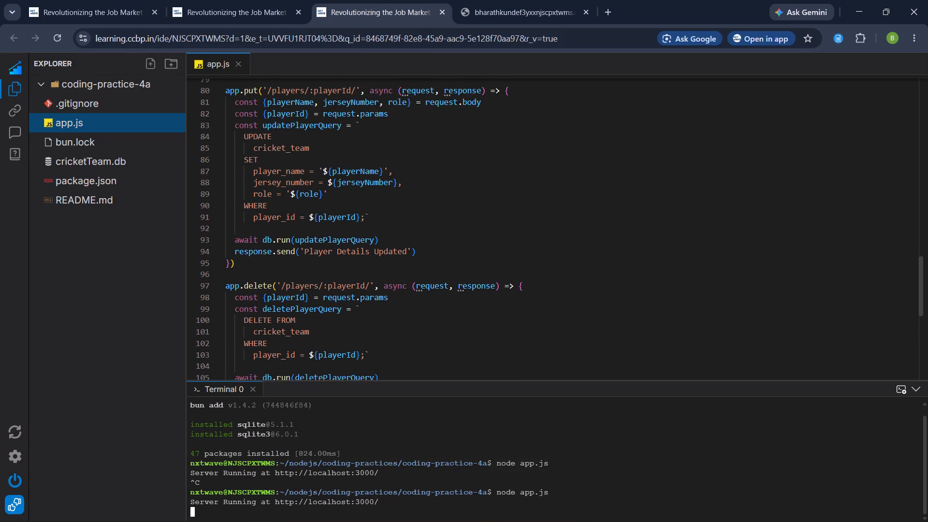
scroll(388, 184, "up", 4)
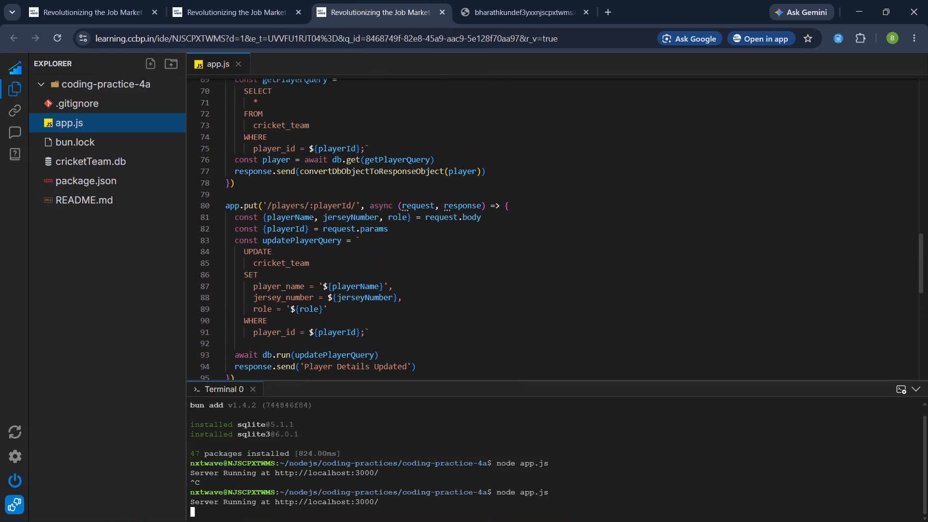
scroll(388, 184, "down", 1)
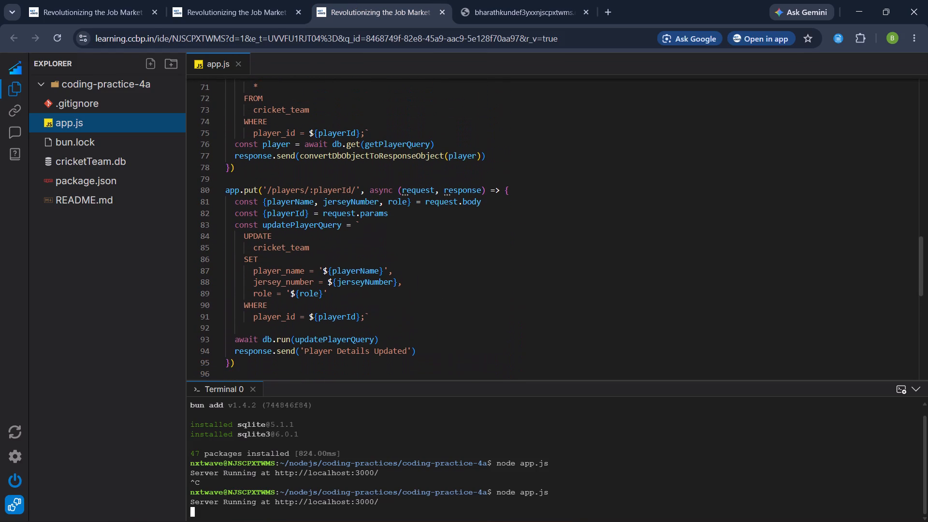
scroll(388, 184, "down", 2)
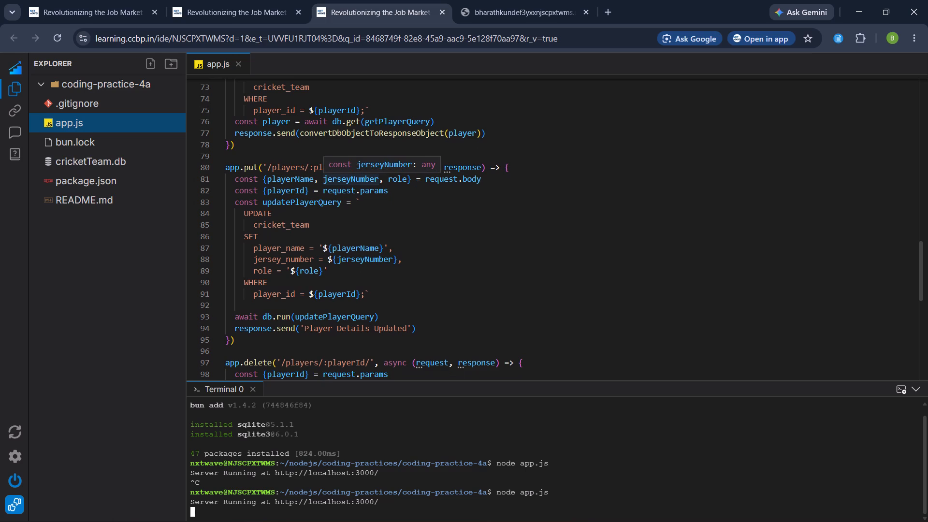
scroll(345, 427, "up", 2)
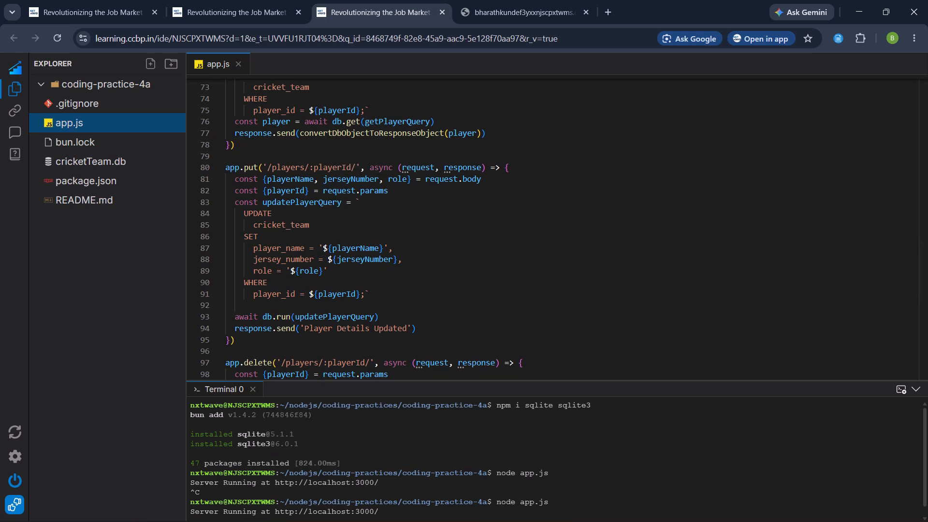
scroll(345, 427, "up", 1)
scroll(383, 270, "down", 1)
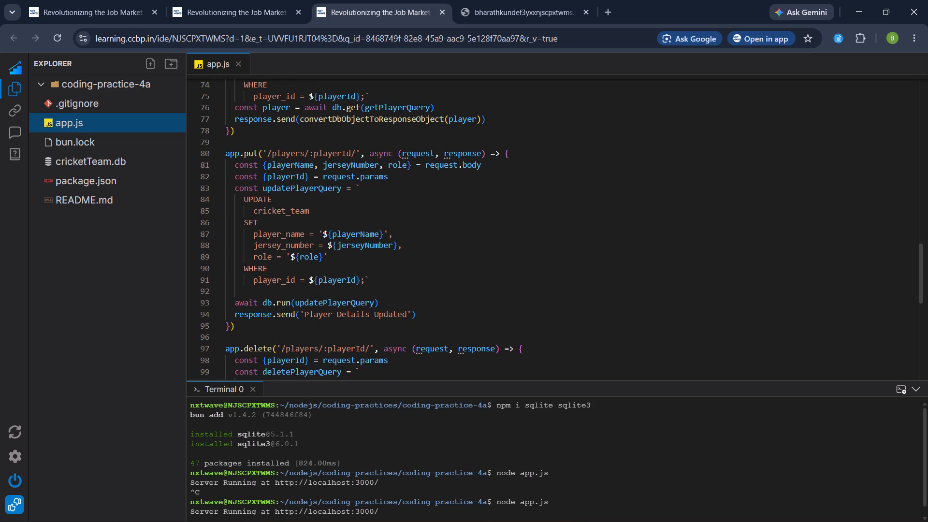
Look through the project's cricketTeam.db, package.json and bun.lock files, finishing back at the delete route in app.js.
left_click(121, 164)
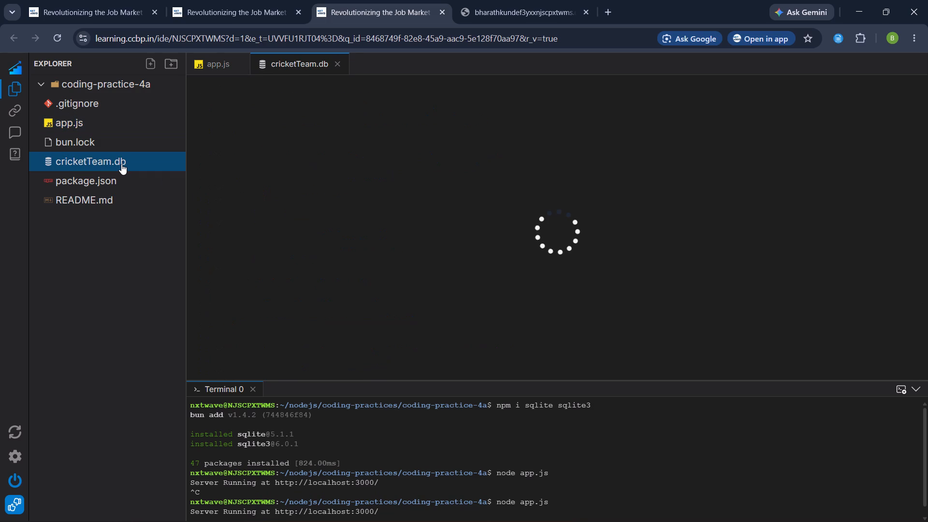
left_click(109, 186)
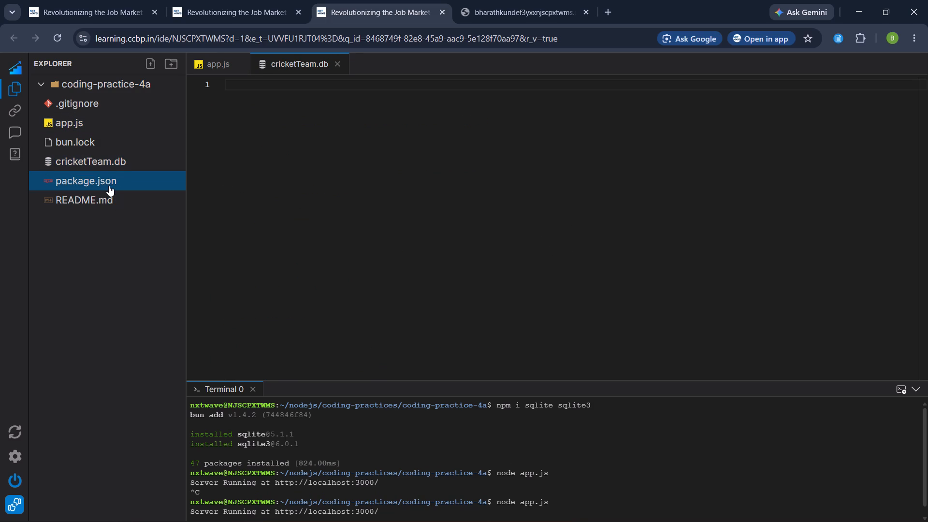
left_click(83, 134)
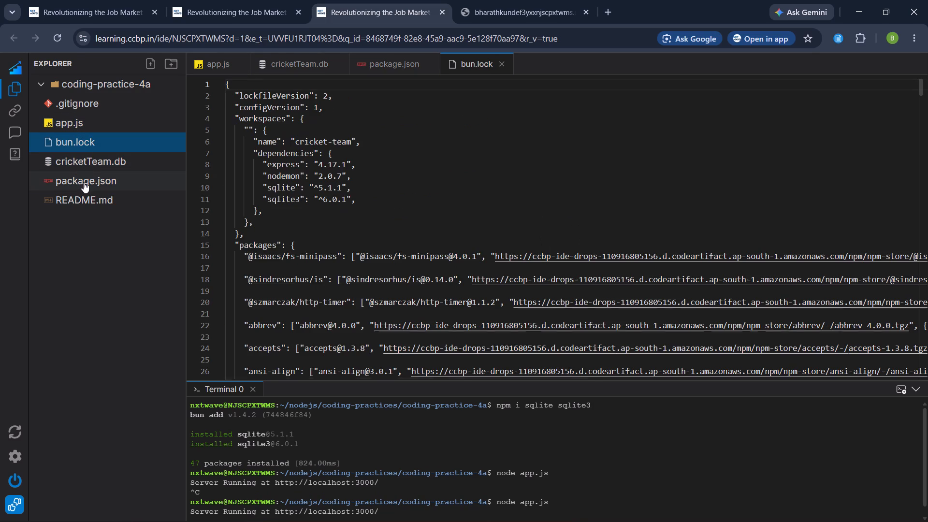
left_click(84, 183)
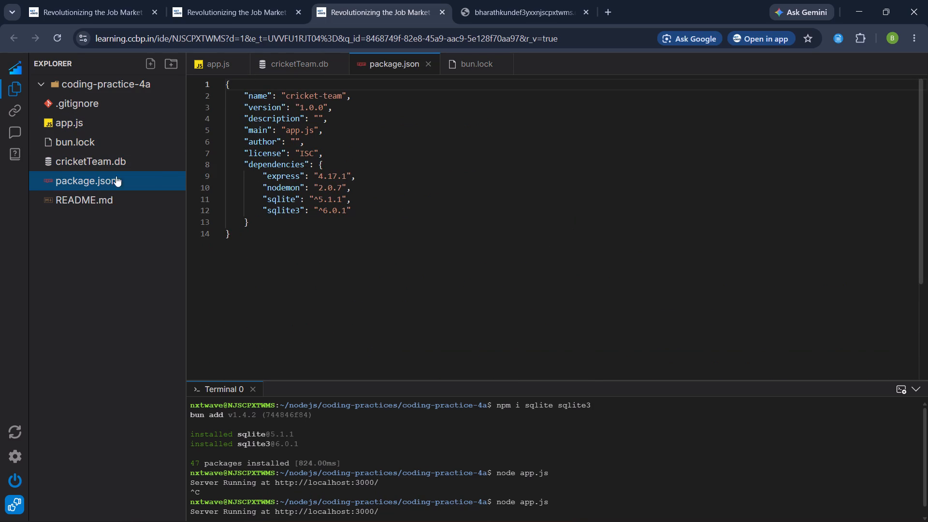
scroll(217, 173, "up", 1)
left_click(96, 141)
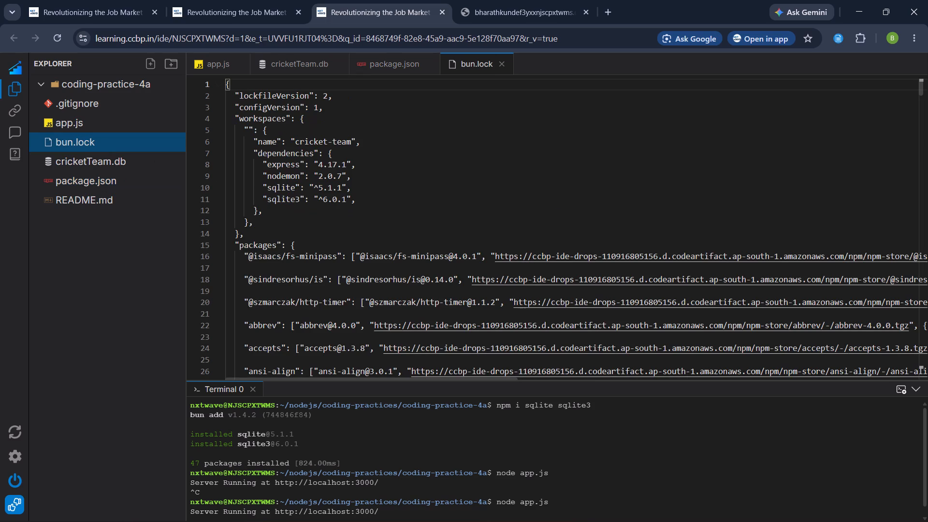
scroll(288, 226, "down", 5)
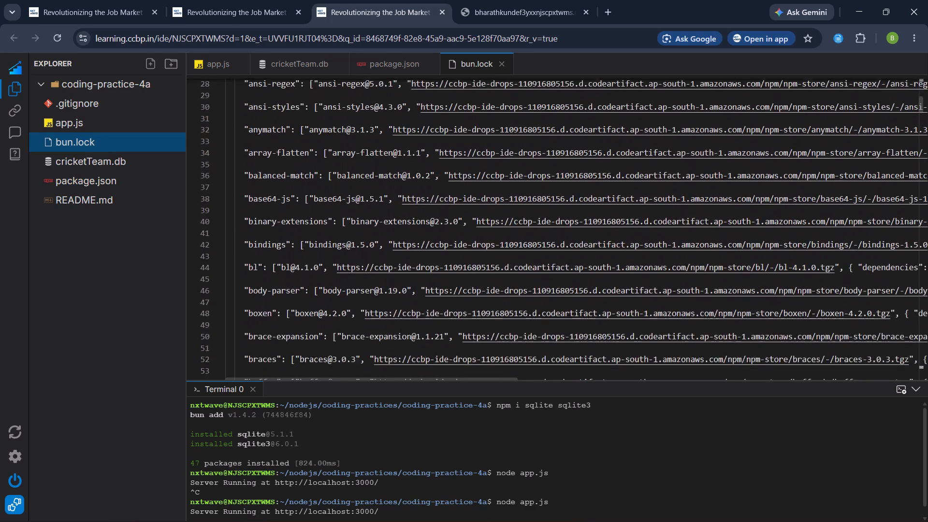
scroll(288, 226, "down", 8)
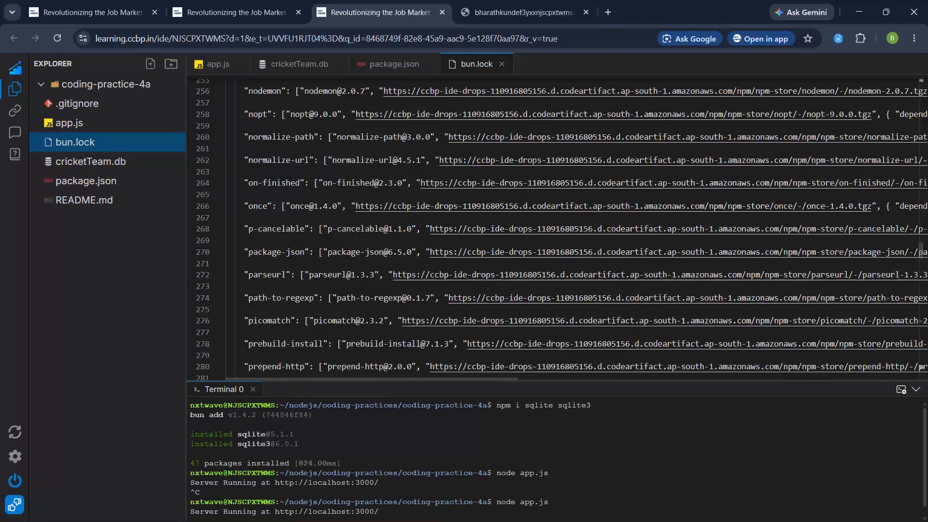
scroll(288, 226, "down", 6)
scroll(288, 226, "up", 6)
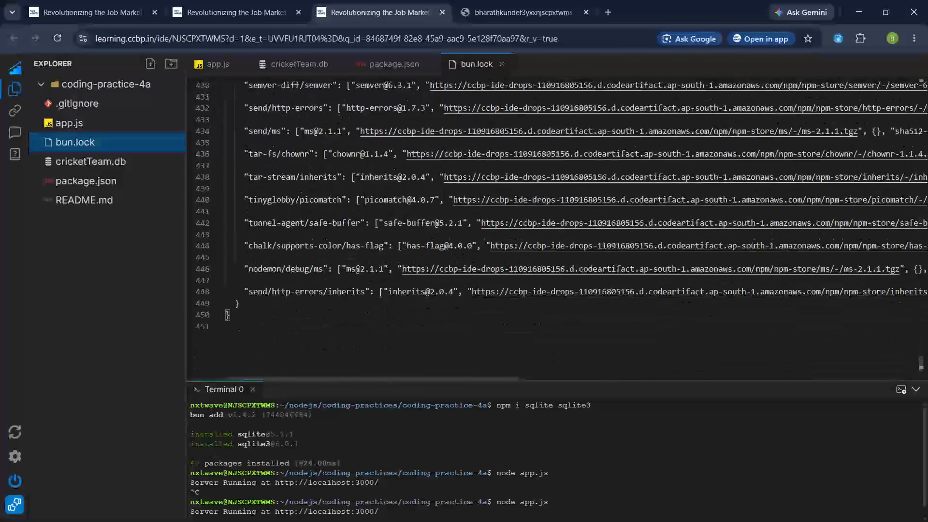
scroll(288, 226, "up", 18)
scroll(288, 226, "up", 5)
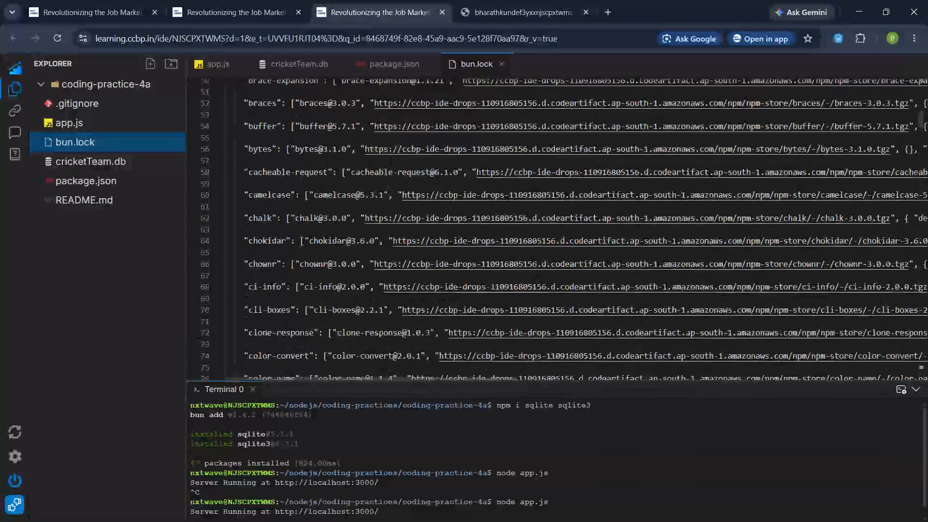
scroll(288, 226, "up", 5)
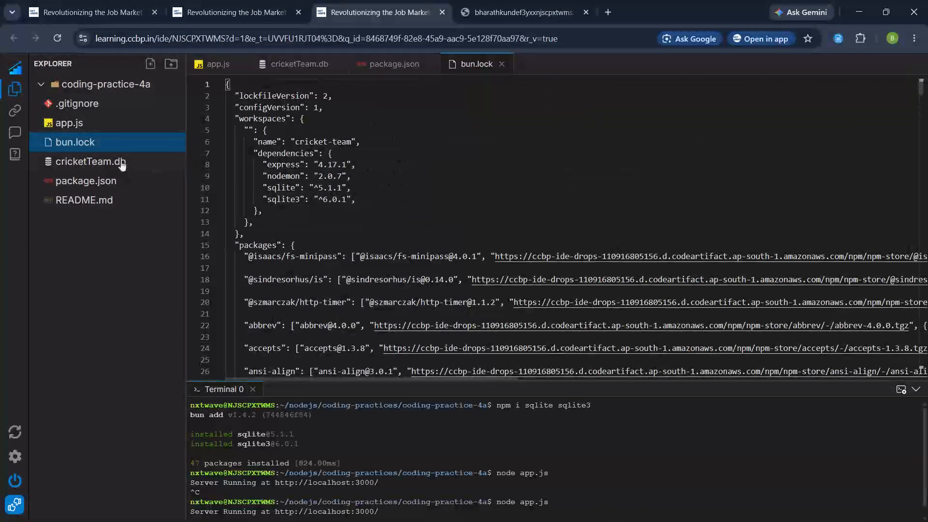
left_click(83, 121)
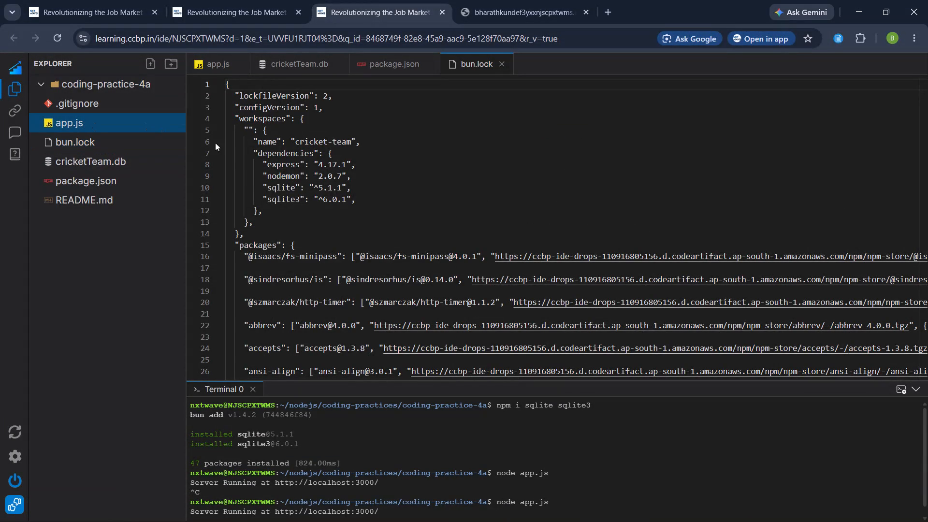
scroll(339, 221, "down", 2)
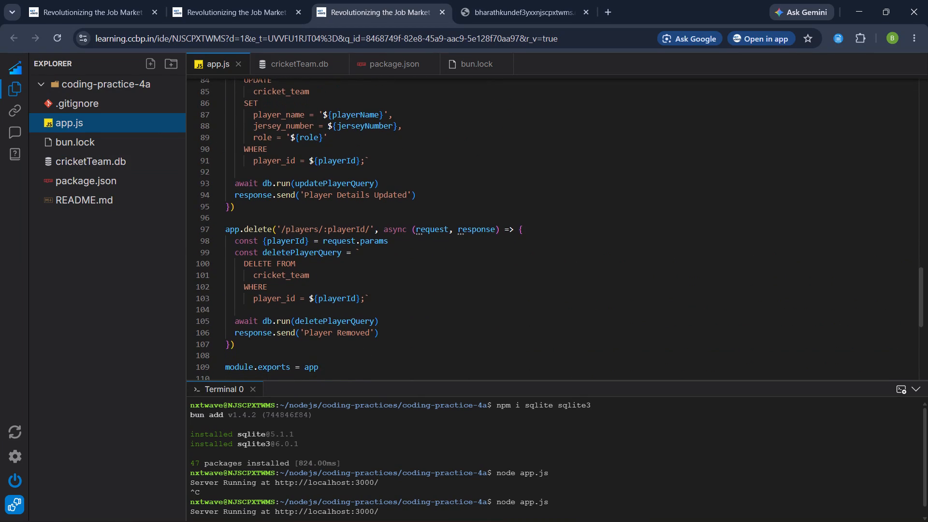
scroll(339, 221, "down", 1)
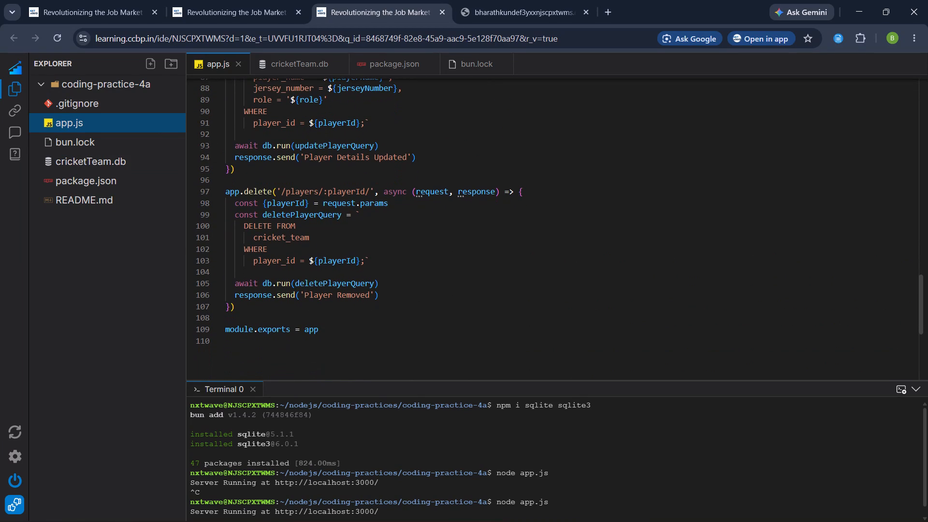
Return to the running app's page and request a single player's details at /players/10/.
left_click(523, 8)
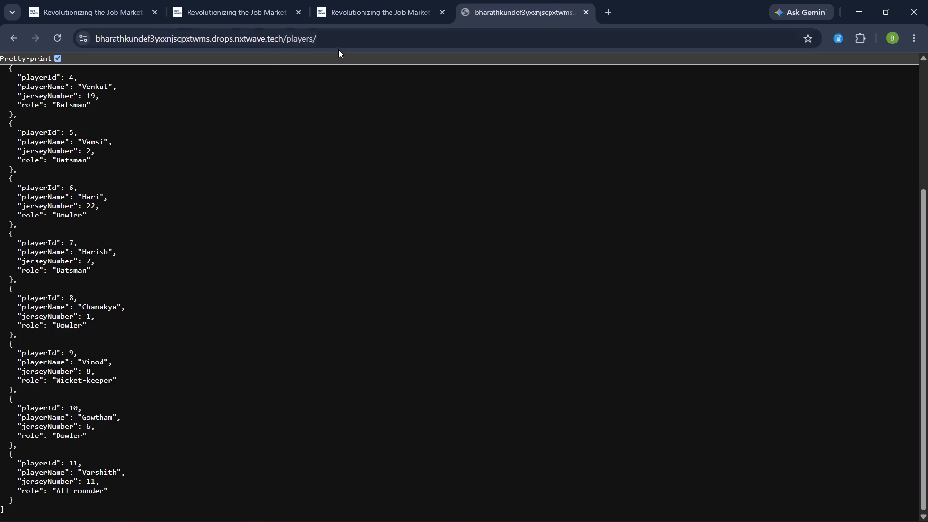
left_click(325, 38)
left_click(325, 38)
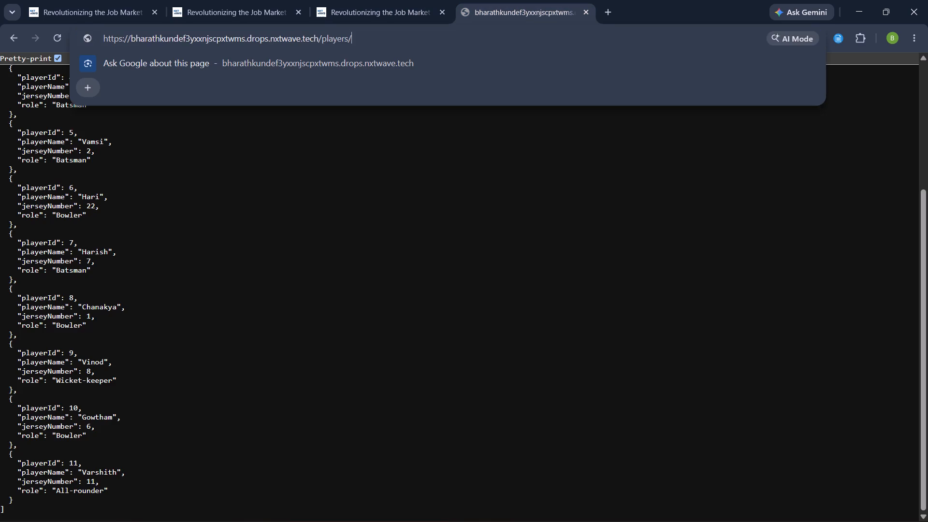
type("10")
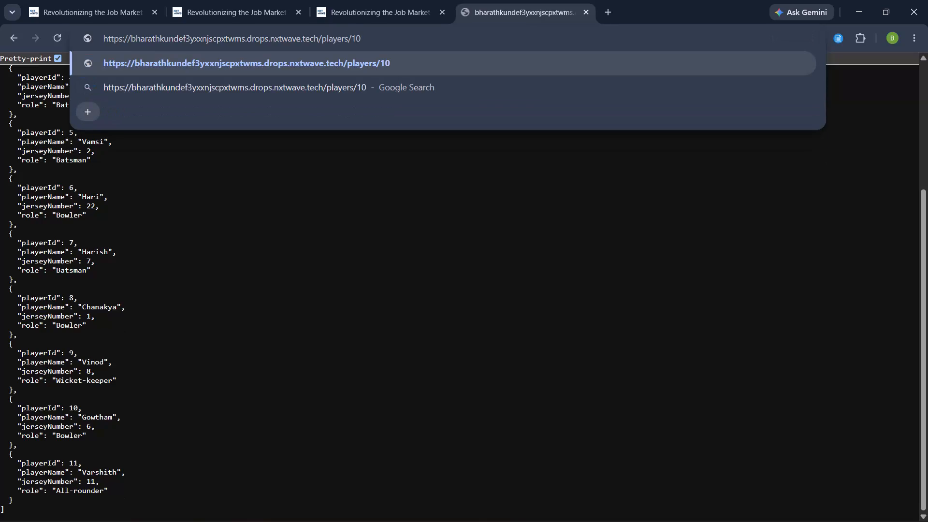
key("slash")
key("Return")
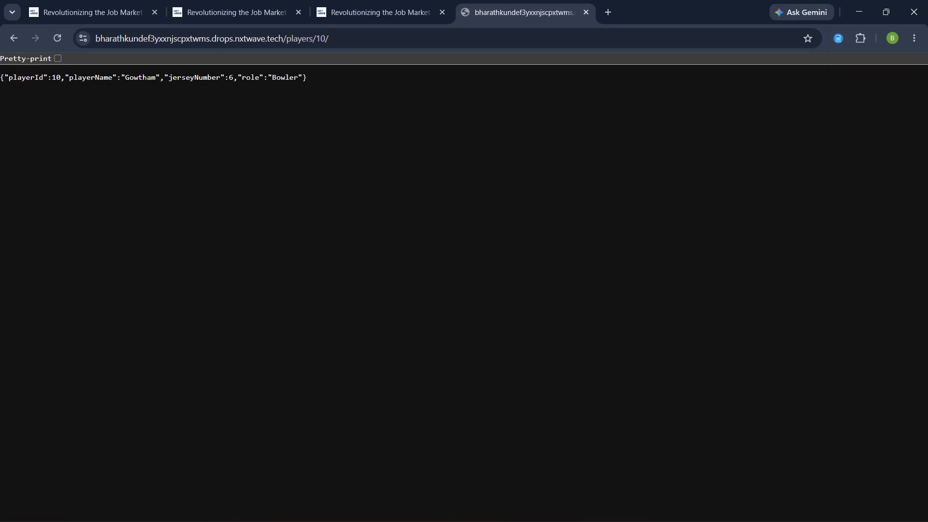
Change the player ID in the address to 11 and load /players/11/.
left_click(325, 38)
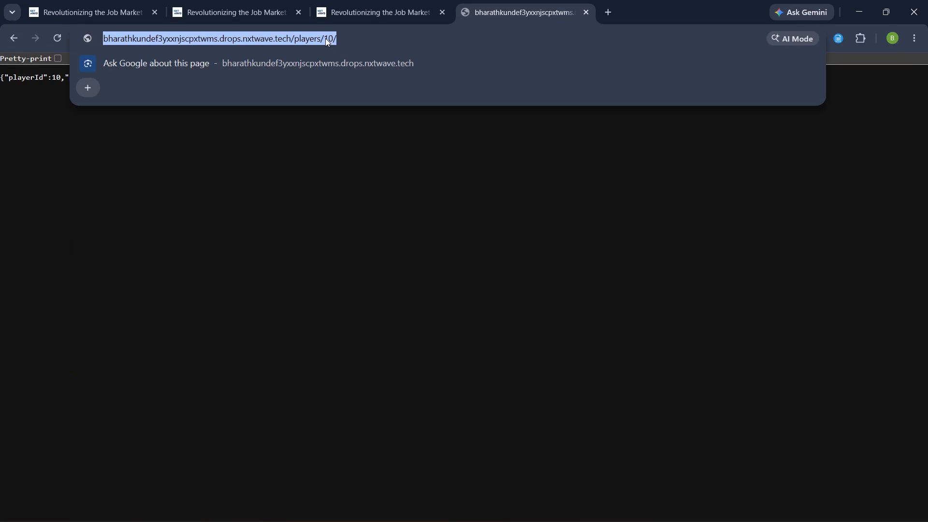
left_click(332, 37)
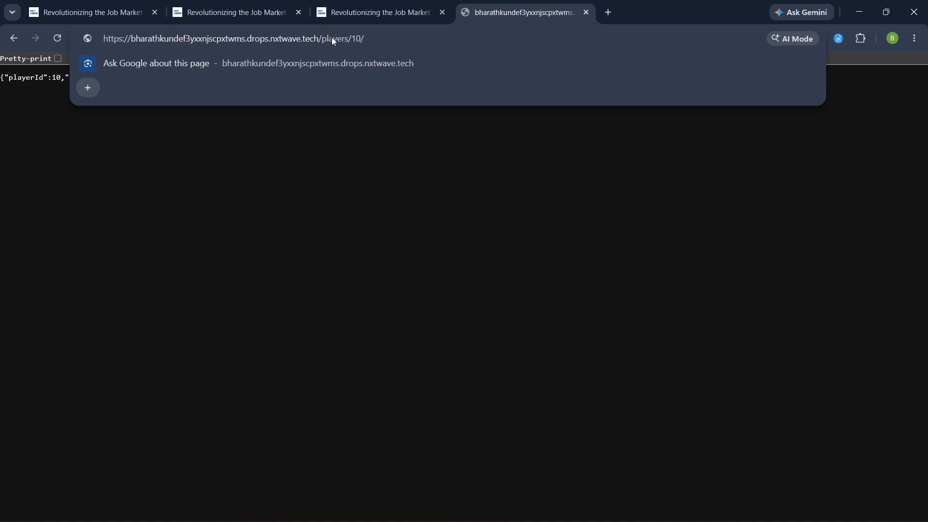
key("BackSpace")
key("1")
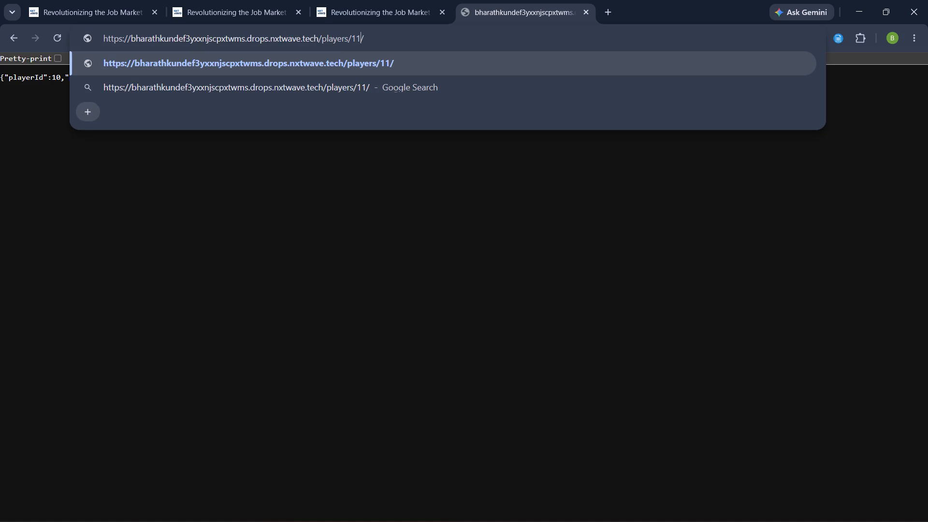
key("Right")
key("Return")
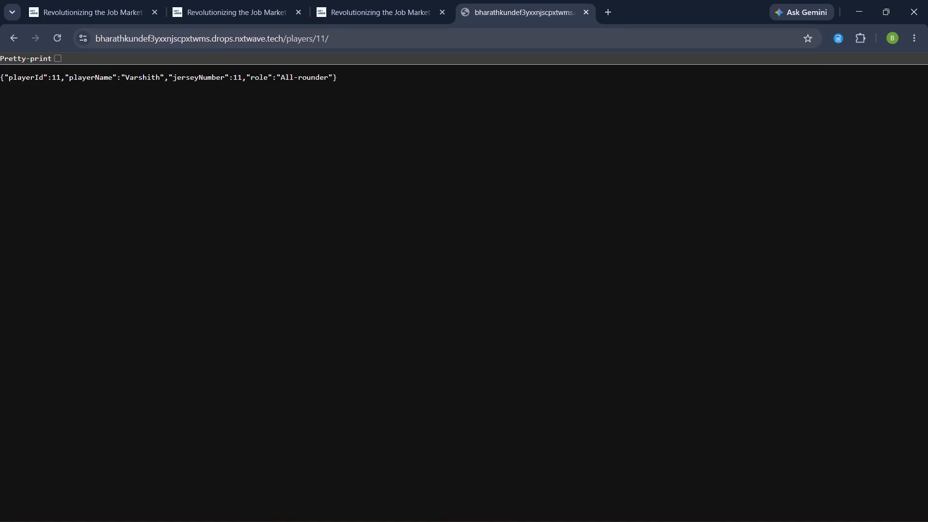
Return to the online IDE and examine the delete route at the end of app.js and the terminal output.
left_click(361, 8)
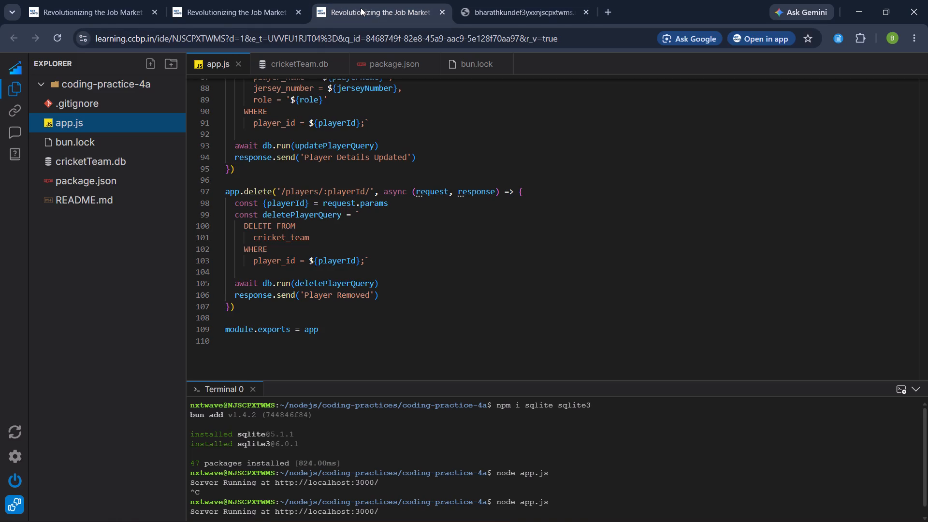
scroll(400, 218, "down", 2)
scroll(377, 417, "up", 1)
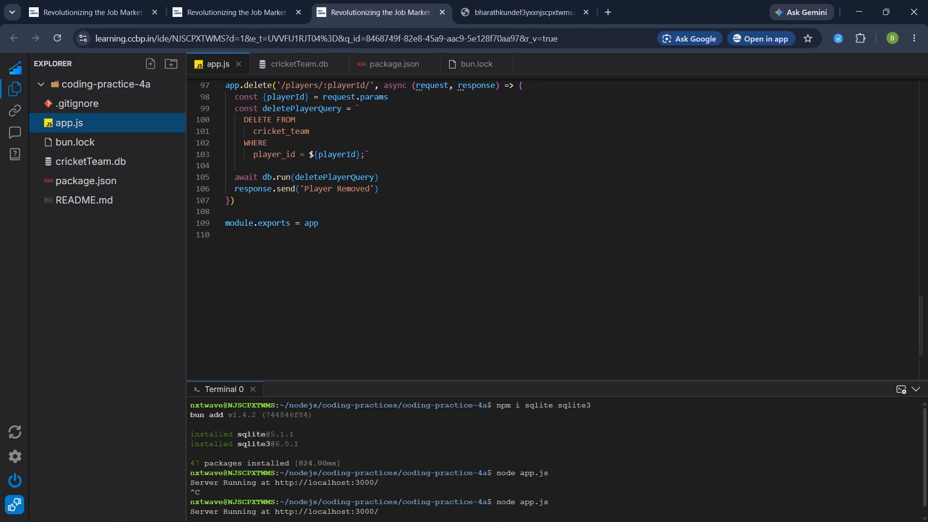
scroll(377, 417, "up", 1)
scroll(377, 417, "down", 1)
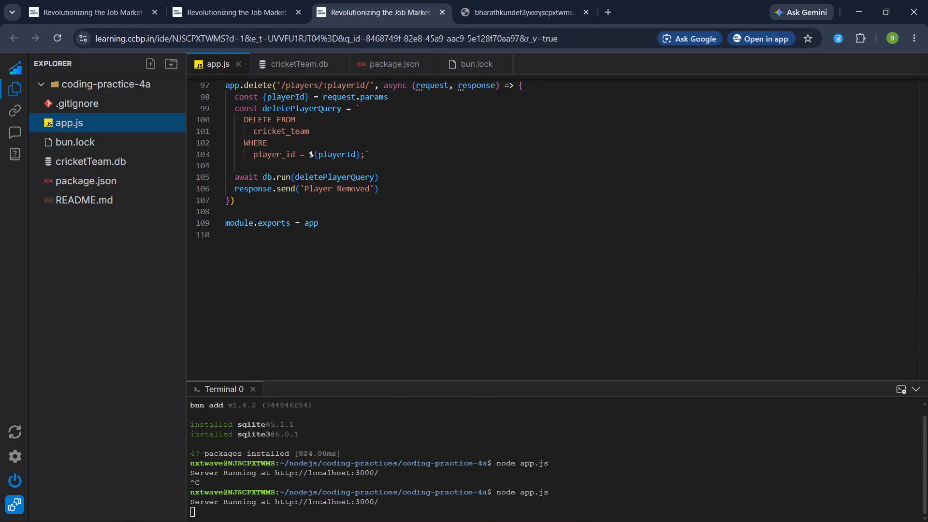
scroll(377, 417, "down", 1)
scroll(377, 417, "up", 3)
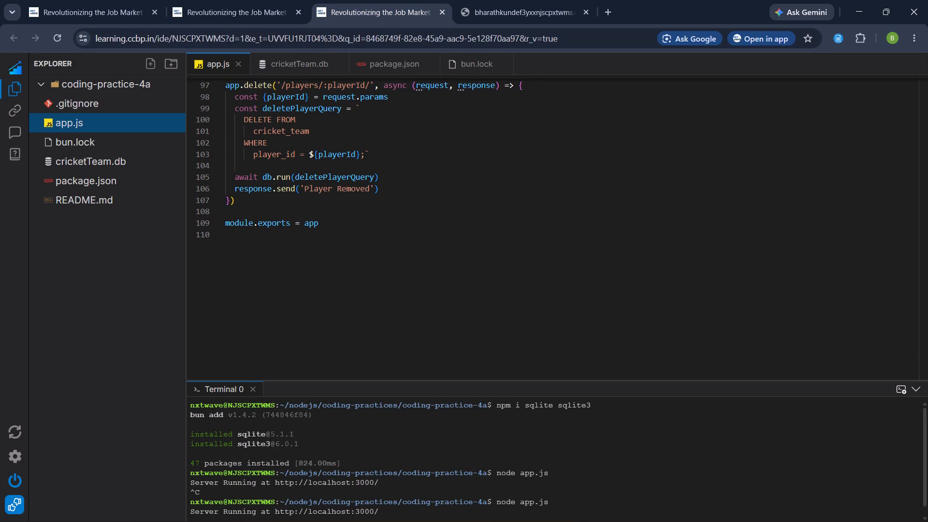
scroll(377, 417, "up", 2)
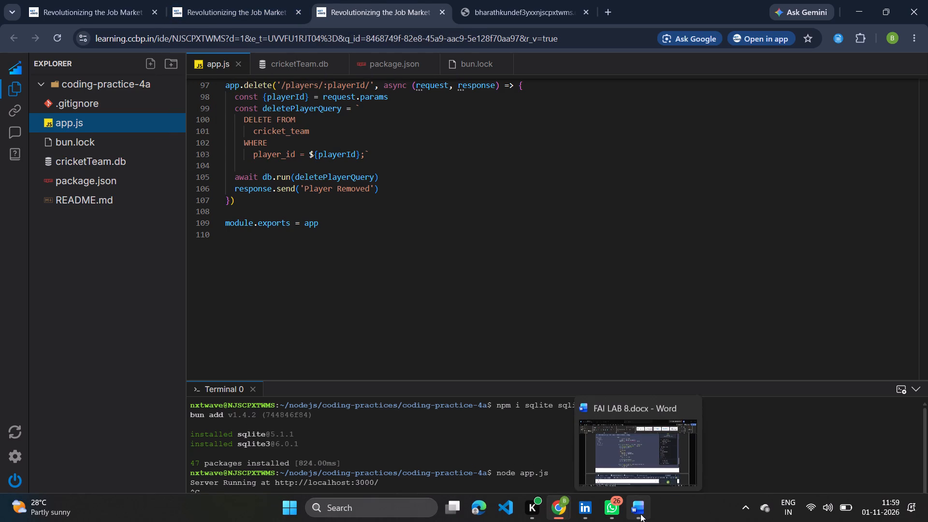
In the Word report FAI LAB 8.docx, delete the "Response:" and "1)" lines below the last code screenshot.
left_click(640, 514)
scroll(501, 428, "down", 5)
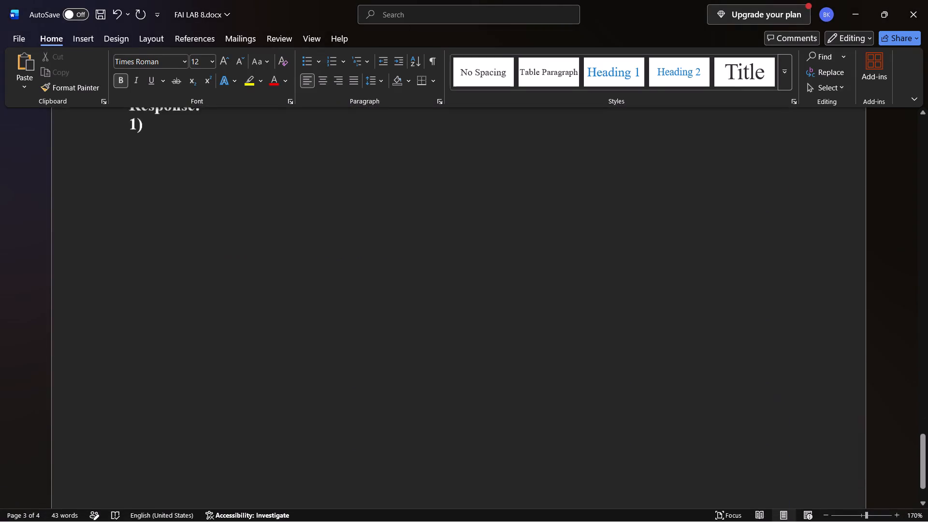
scroll(501, 428, "down", 1)
scroll(501, 428, "up", 1)
scroll(333, 473, "down", 1)
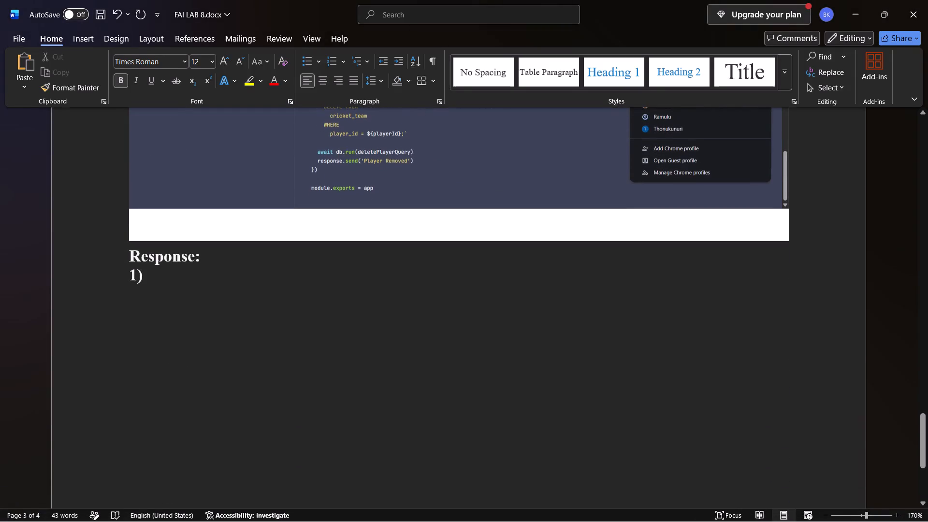
key("BackSpace")
key("BackSpace")
key("BackSpace")
key("BackSpace")
key("BackSpace")
key("BackSpace")
key("BackSpace")
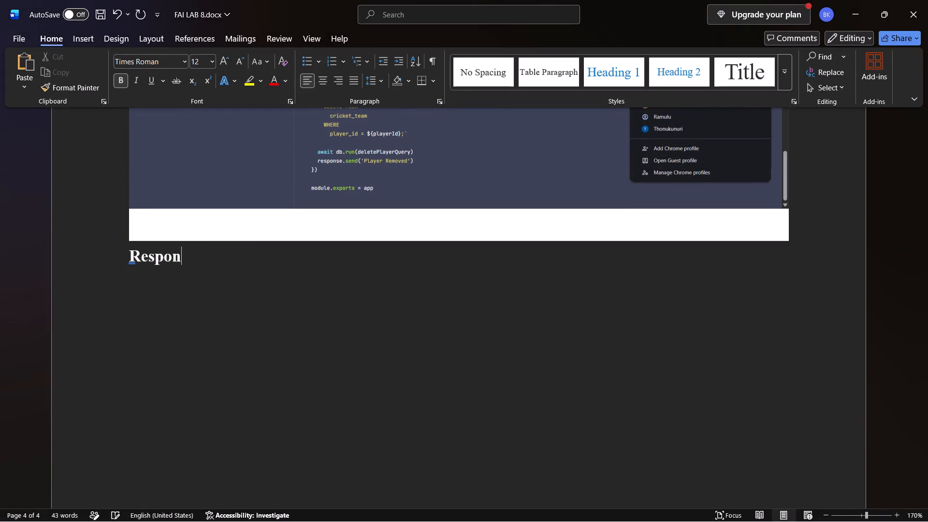
key("BackSpace")
key("BackSpace")
key("BackSpace")
key("BackSpace")
key("BackSpace")
Start a new line below the last code screenshot with the question number "2)".
key("Return")
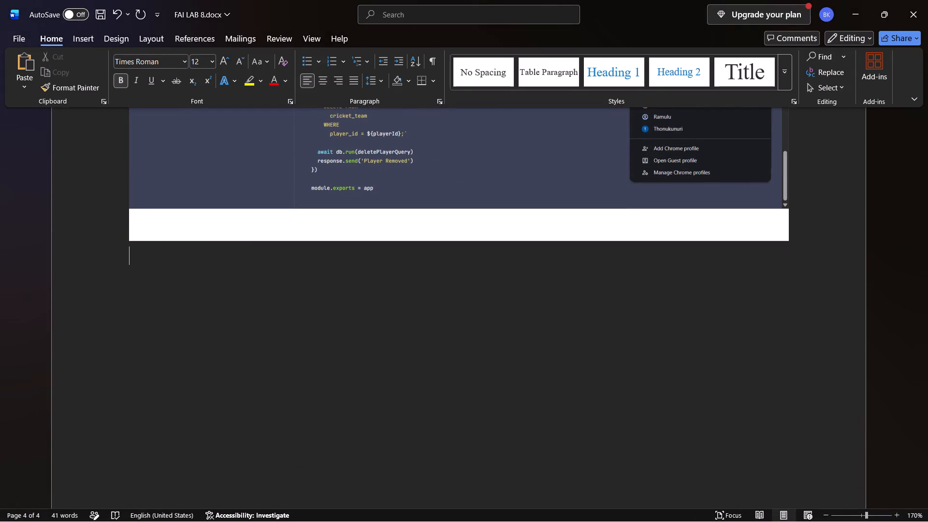
key("2")
key("shift+parenright")
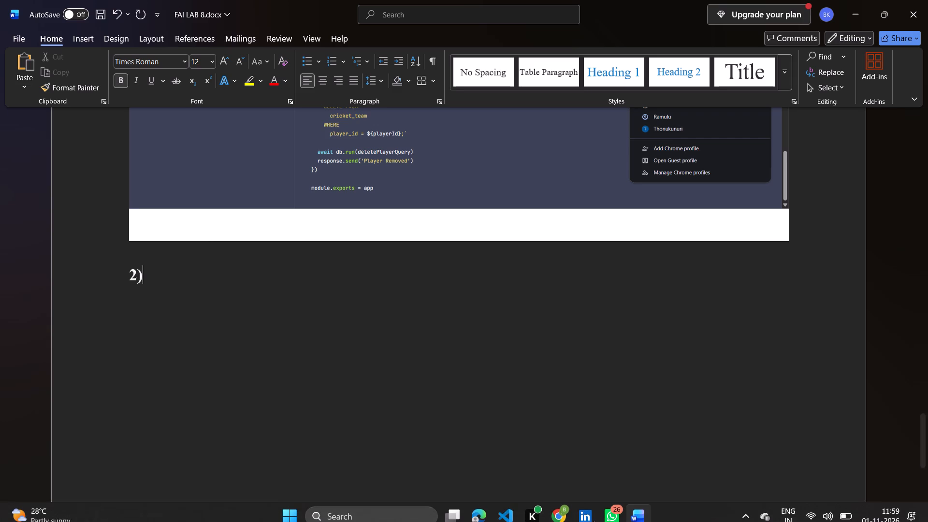
Switch to Chrome, go from the Cricket Team question to the Movies coding practice question, and copy its "Movies" title.
left_click(637, 511)
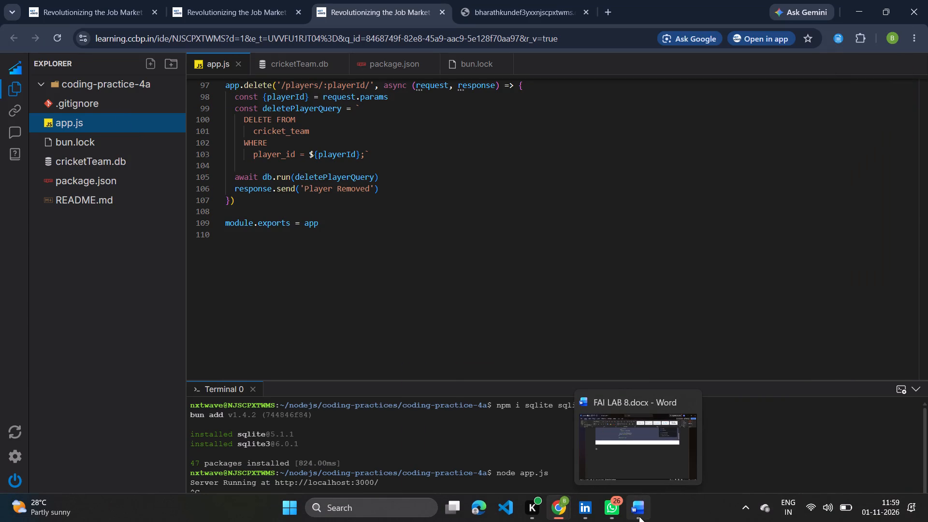
left_click(639, 516)
left_click(563, 513)
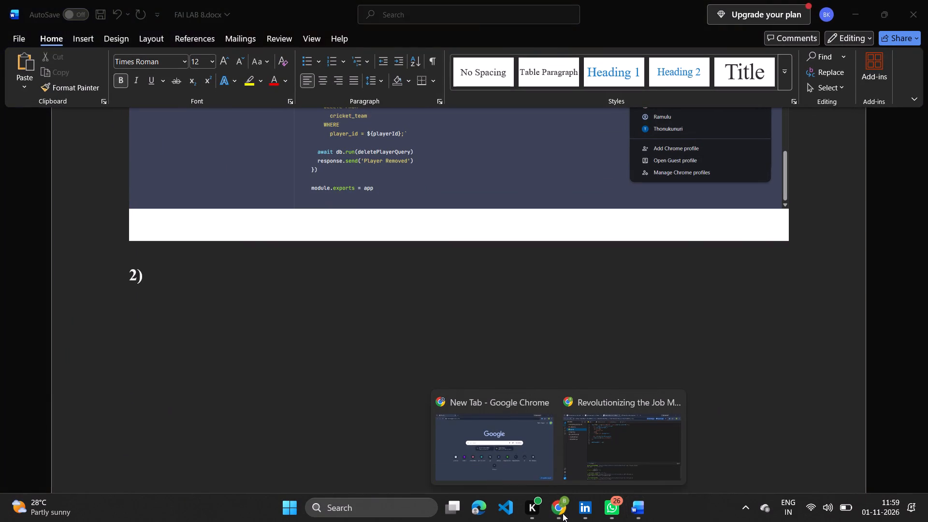
left_click(596, 458)
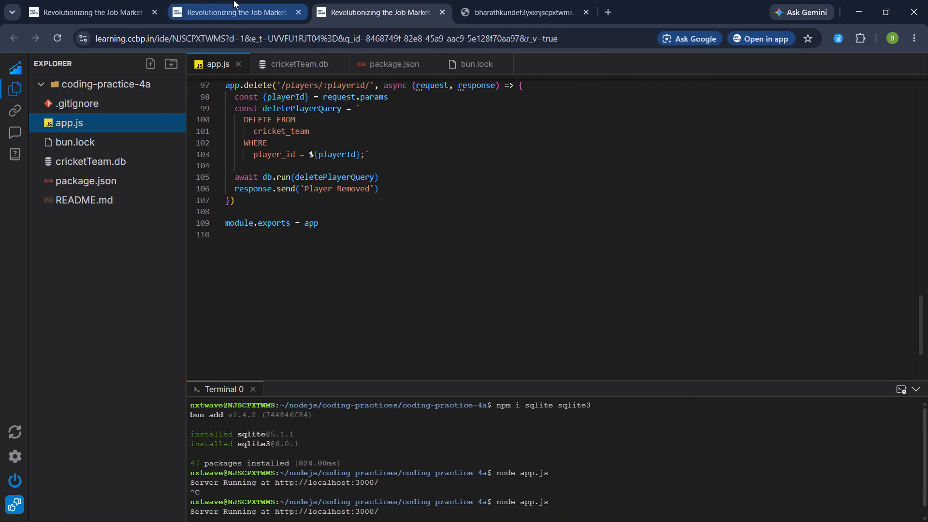
left_click(233, 0)
left_click(112, 3)
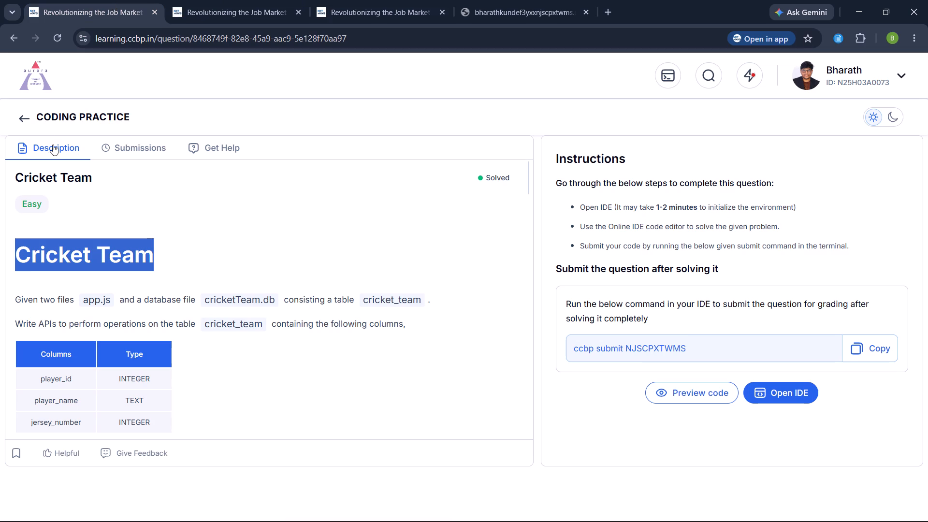
left_click(27, 117)
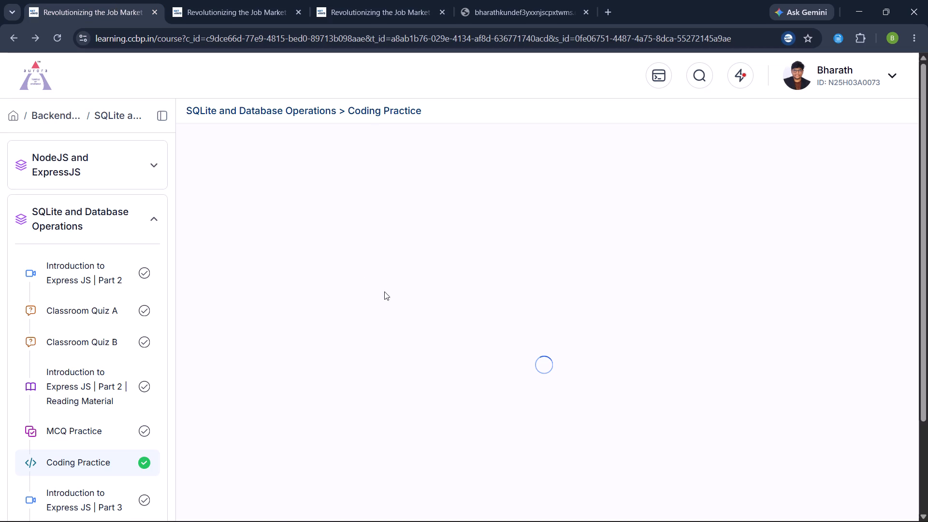
left_click(366, 293)
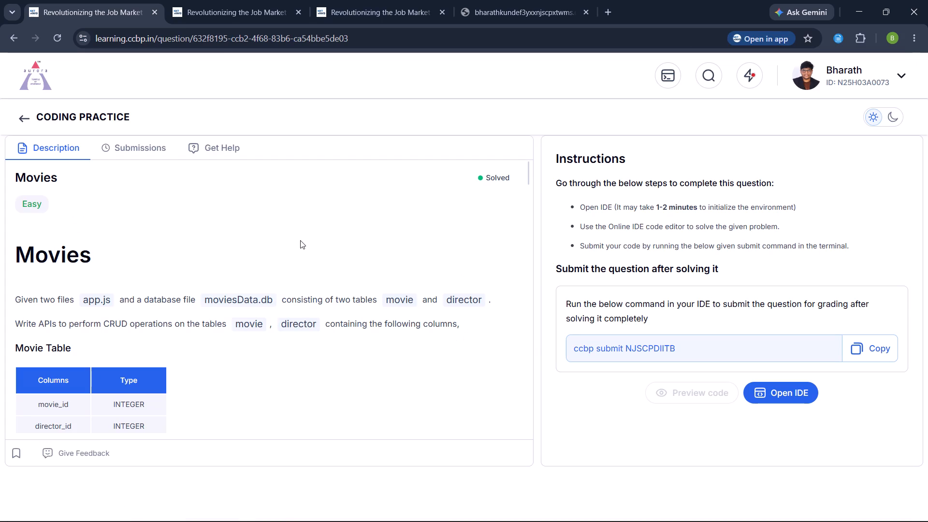
left_click_drag(98, 249, 13, 253)
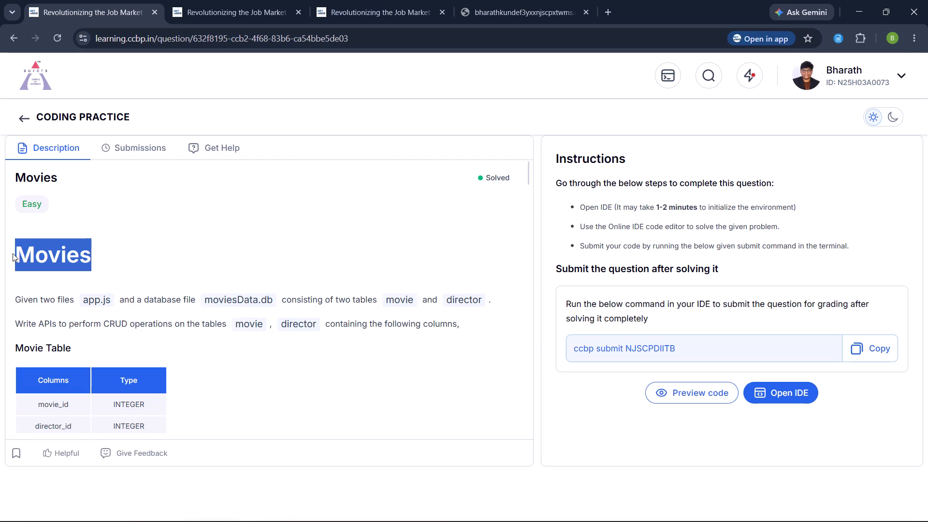
left_click_drag(13, 253, 13, 253)
key("ctrl+c")
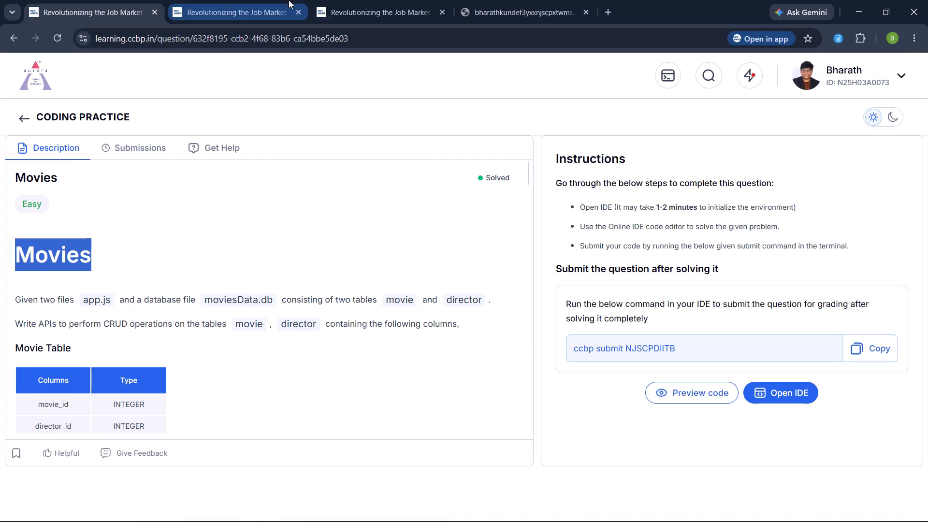
Return to the Word report and paste the copied "Movies" title after "2)".
left_click(522, 0)
left_click(344, 0)
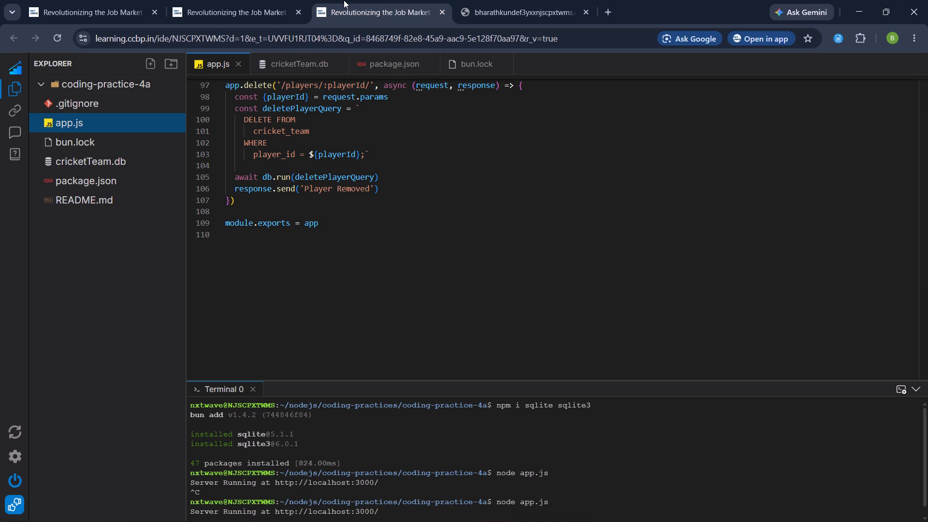
left_click(225, 1)
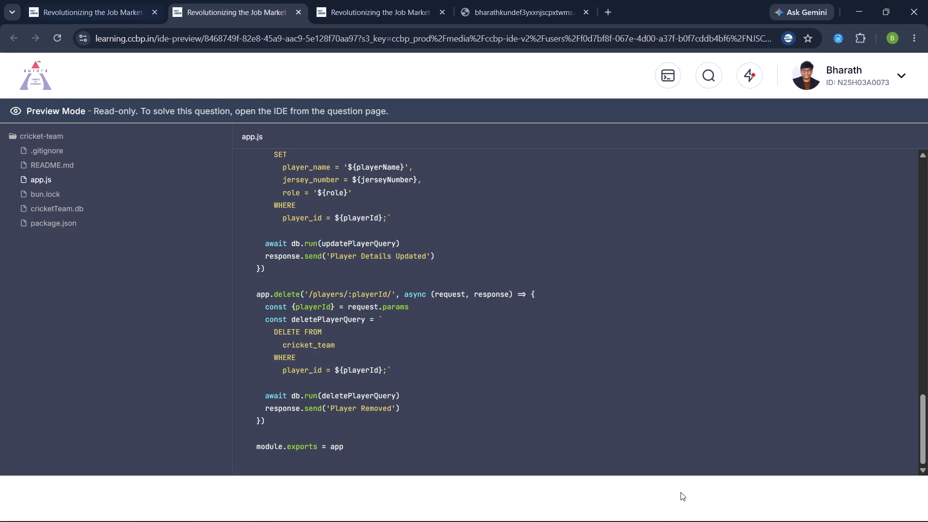
left_click(643, 512)
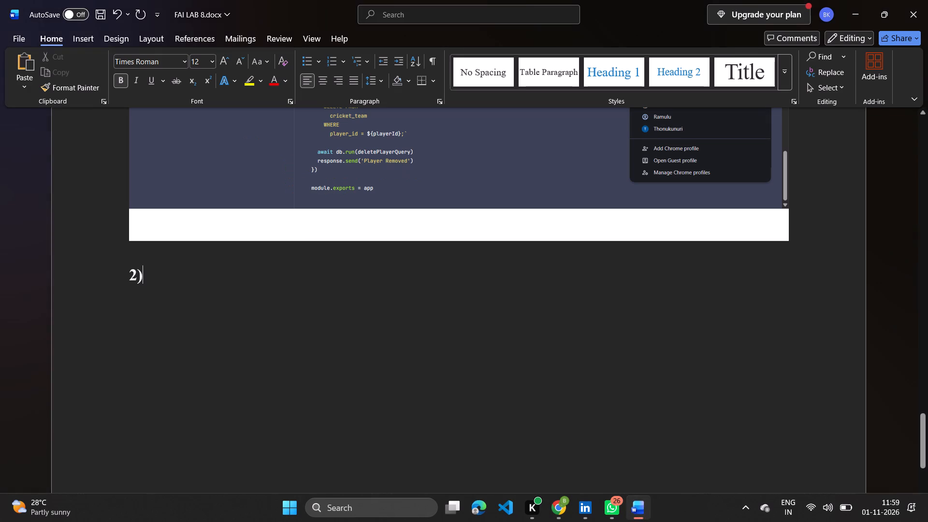
key("ctrl+v")
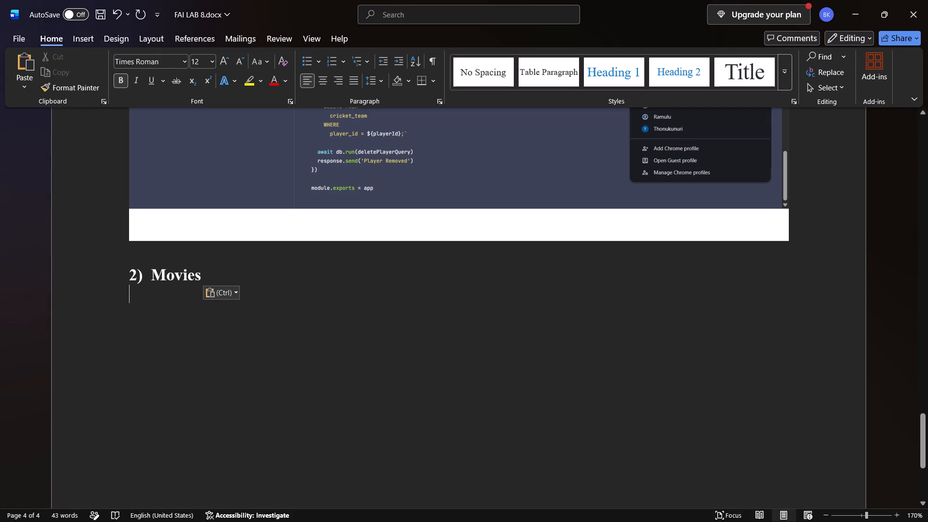
Back in Chrome, open the Movies question's code preview and display the browser profile card over it.
key("alt+Tab")
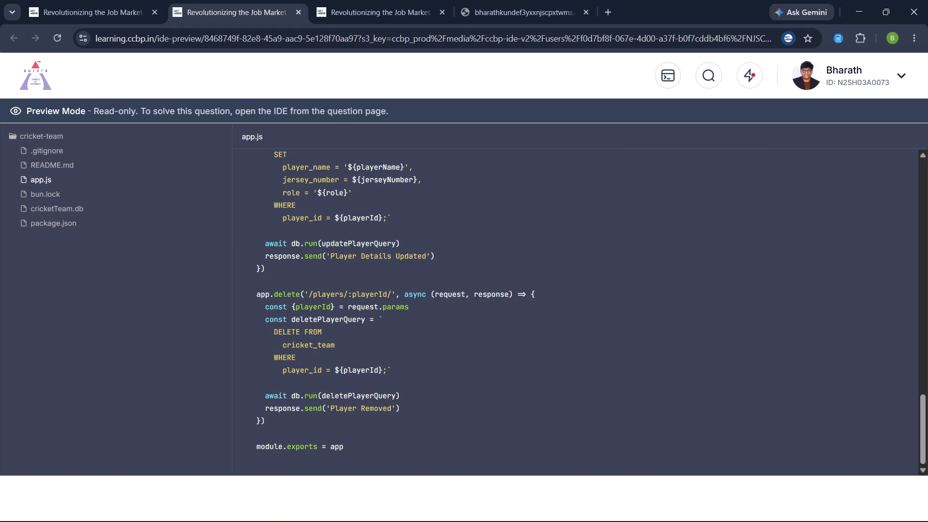
left_click(101, 0)
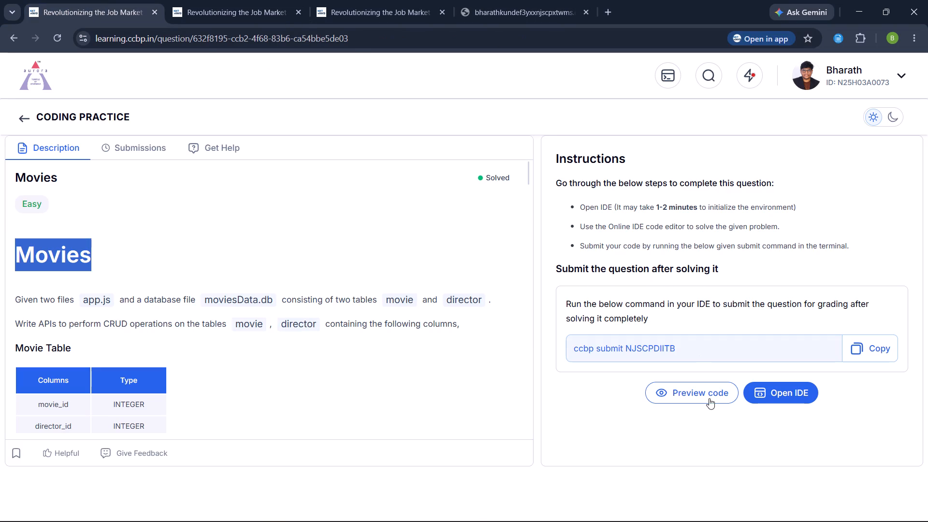
left_click(698, 397)
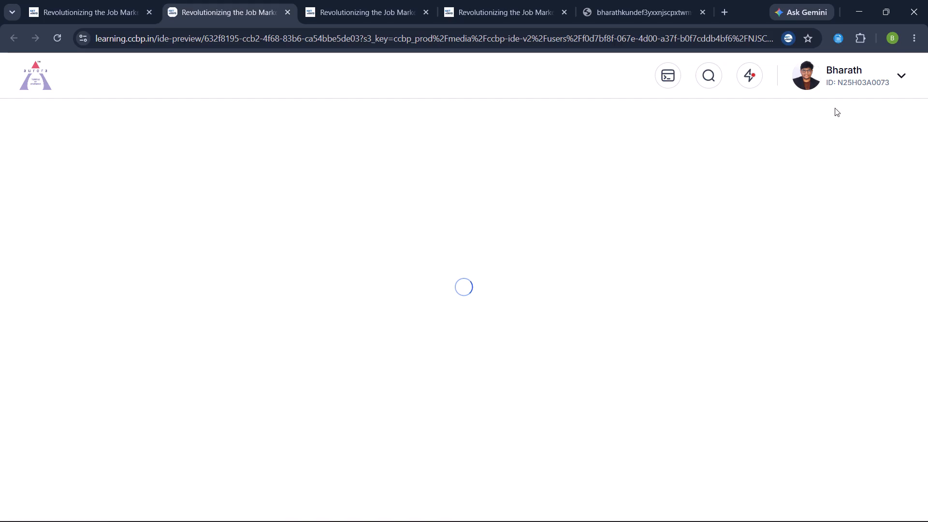
left_click(887, 36)
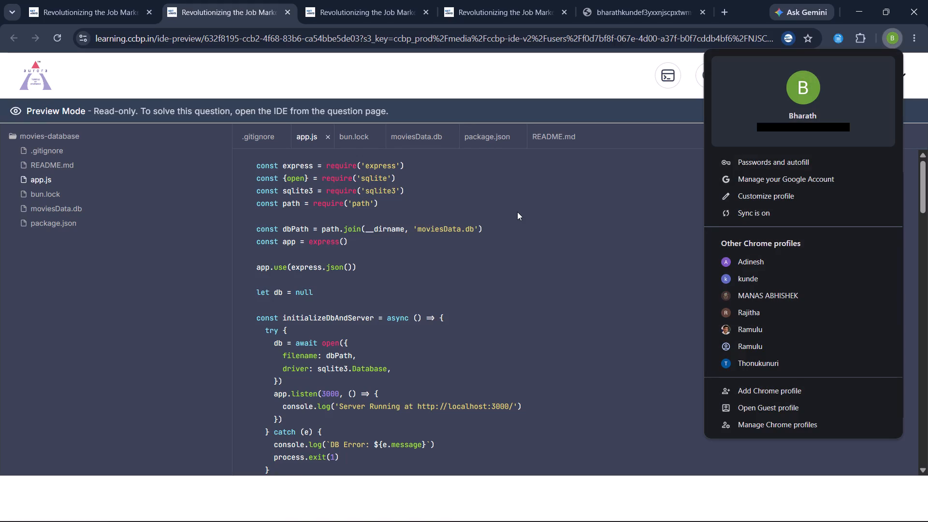
Capture full-screen screenshots of the Movies app.js code from its beginning through the helper functions and the API 1 and API 2 routes.
key("super+Print")
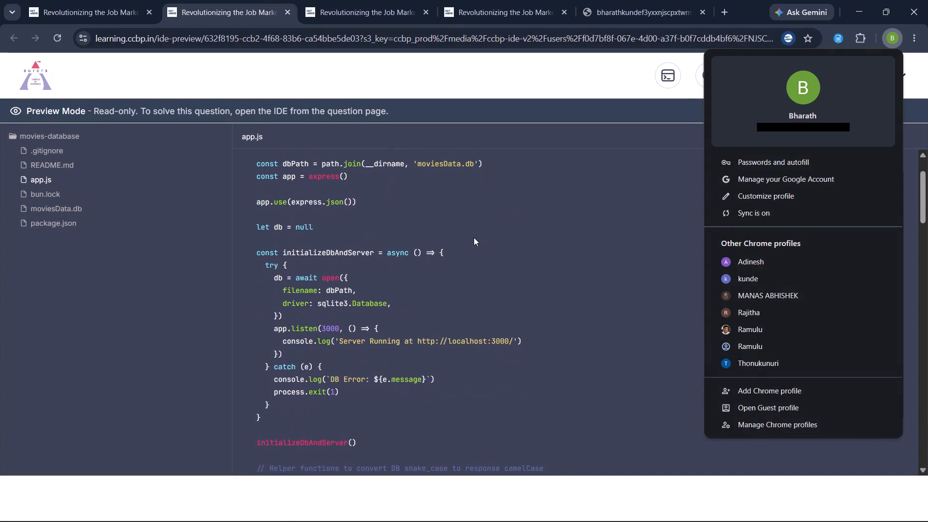
scroll(474, 237, "down", 4)
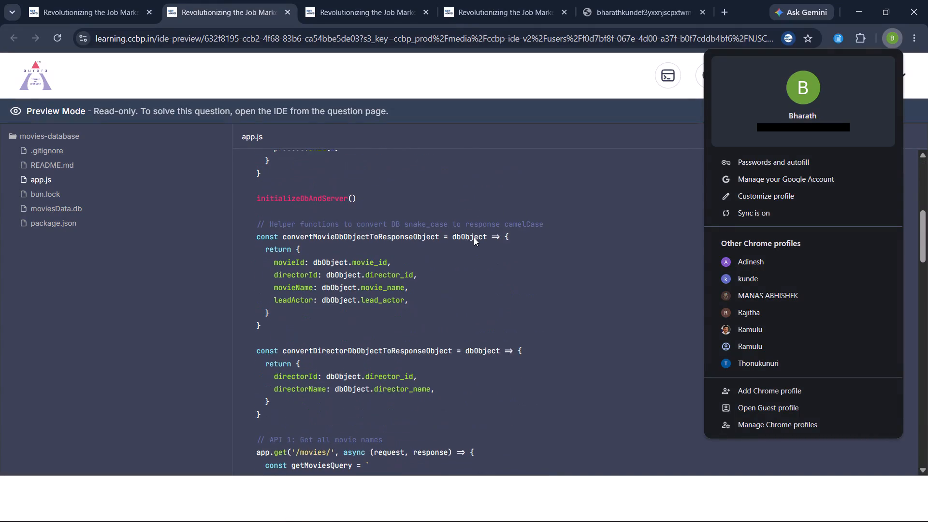
key("super+Print")
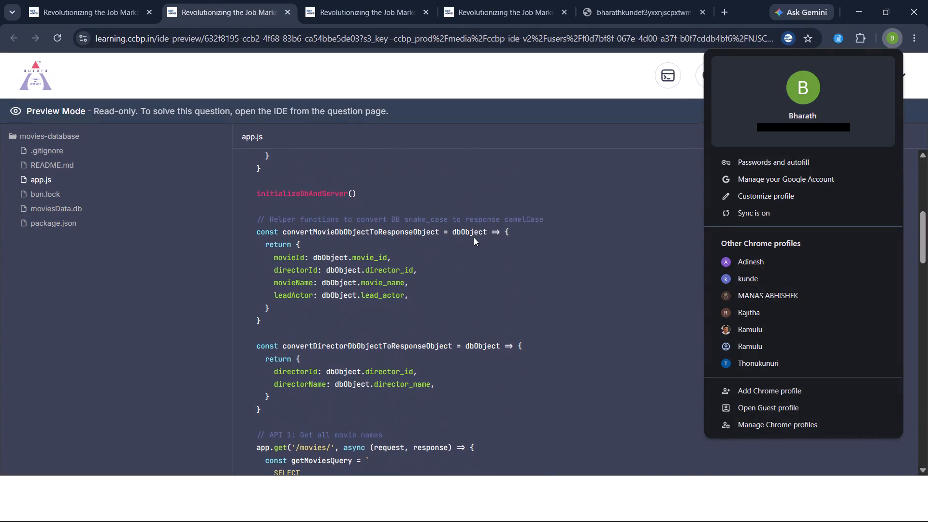
scroll(474, 237, "down", 1)
scroll(474, 237, "up", 1)
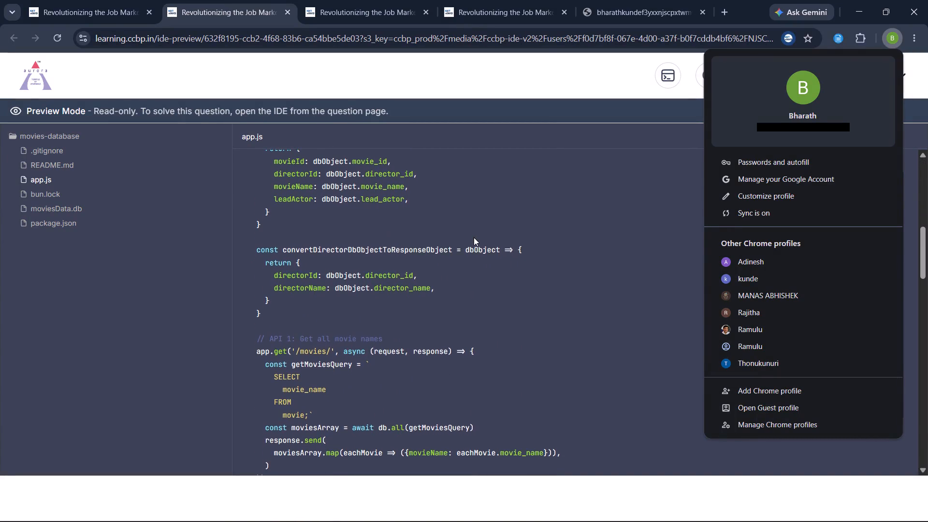
scroll(474, 237, "up", 1)
scroll(474, 237, "down", 1)
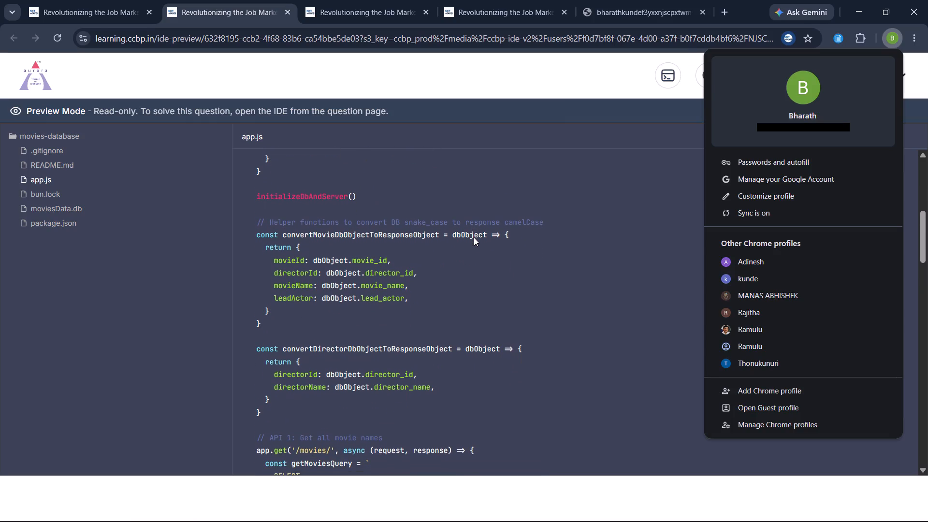
scroll(474, 237, "down", 3)
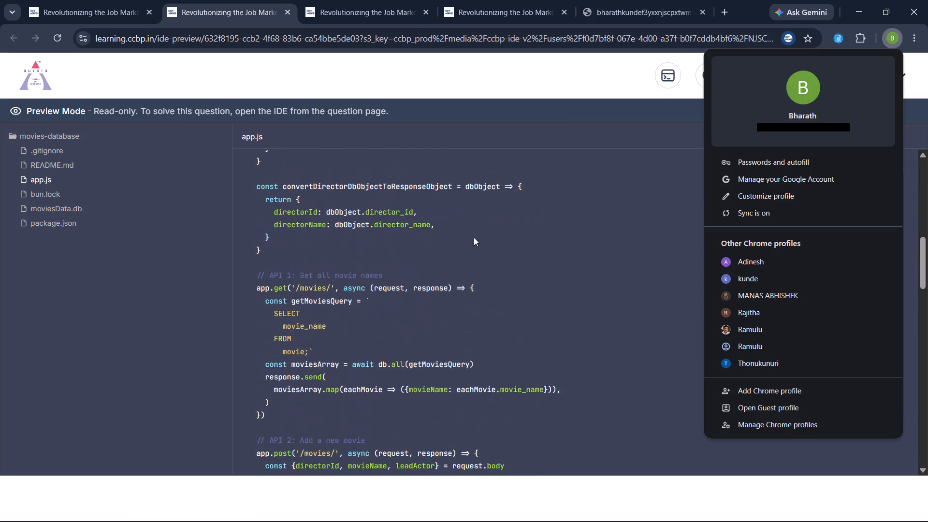
scroll(474, 237, "down", 2)
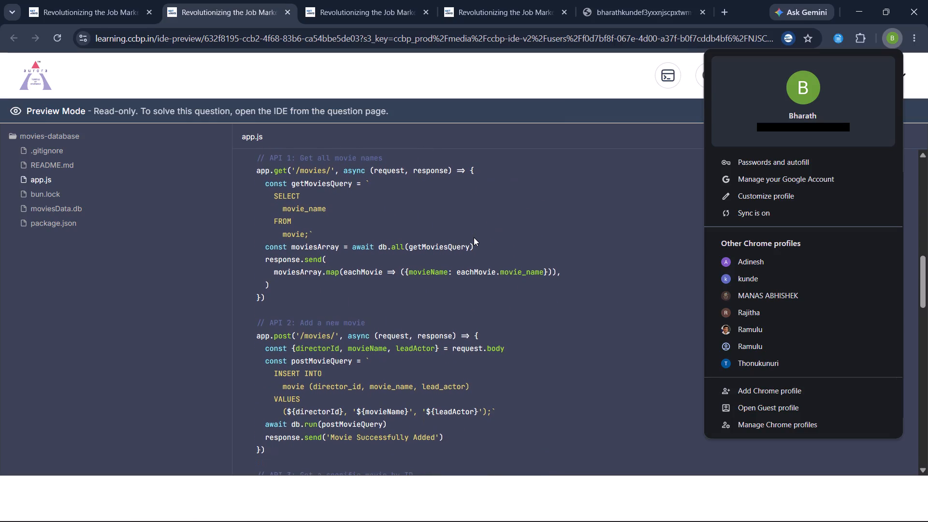
key("super+Print")
Capture a full-screen screenshot of the Movies app.js code at the API 3 and API 4 routes.
scroll(474, 237, "down", 3)
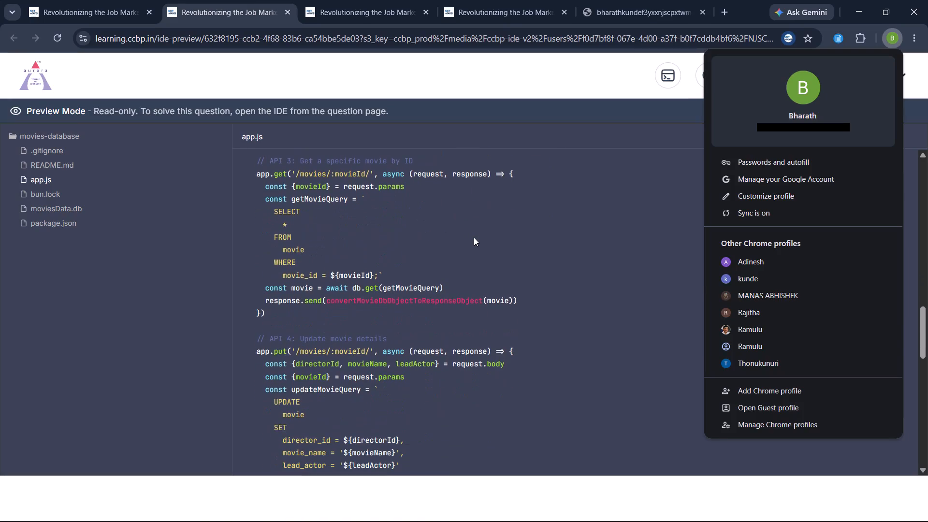
scroll(474, 237, "down", 1)
key("super+Print")
Check the clipboard history for the Movies app.js screenshots captured so far.
scroll(474, 237, "down", 1)
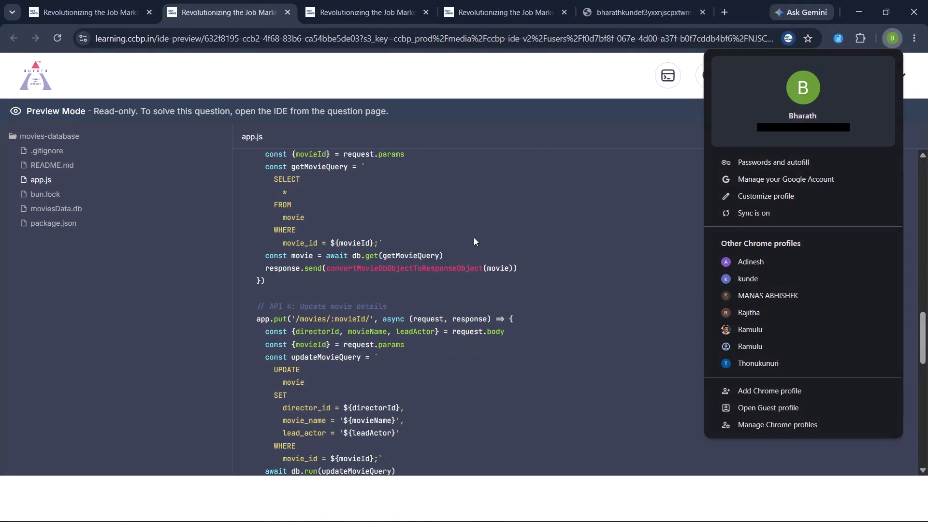
scroll(474, 237, "down", 3)
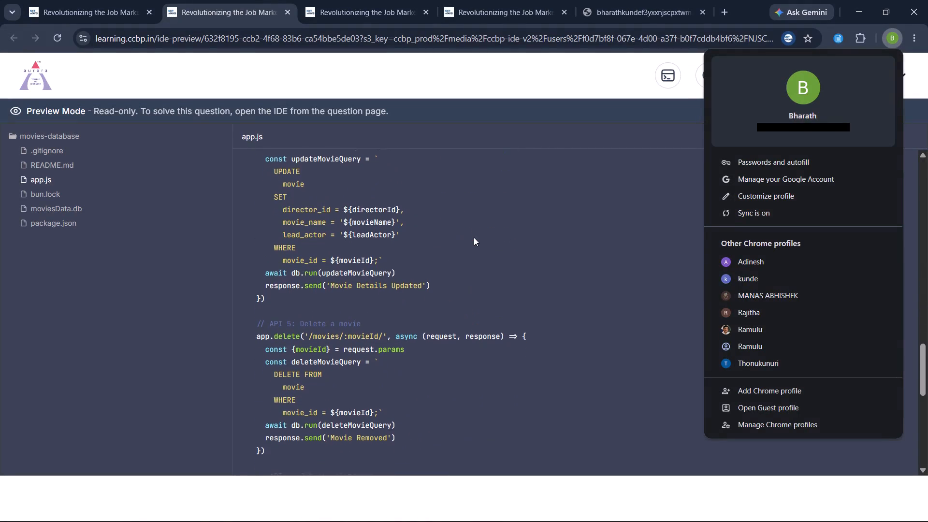
scroll(474, 237, "down", 1)
scroll(474, 237, "up", 4)
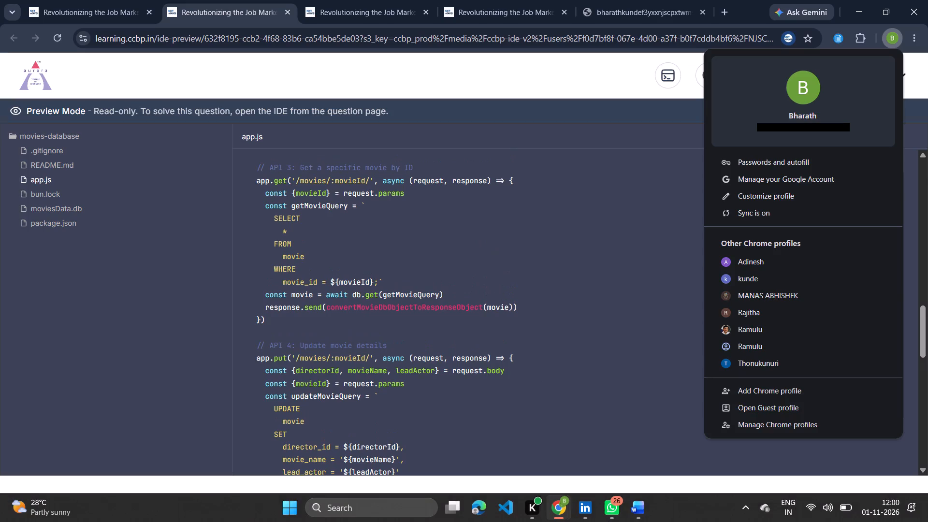
key("super+v")
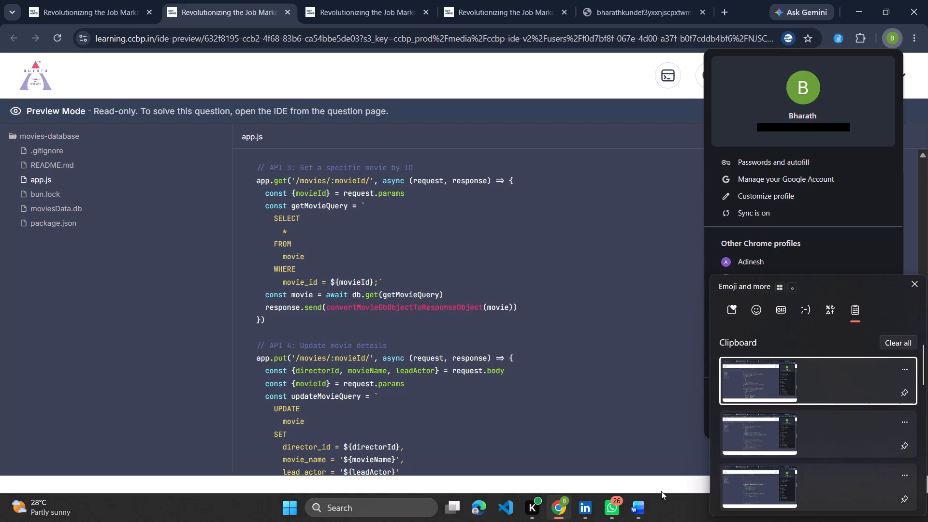
scroll(764, 438, "down", 1)
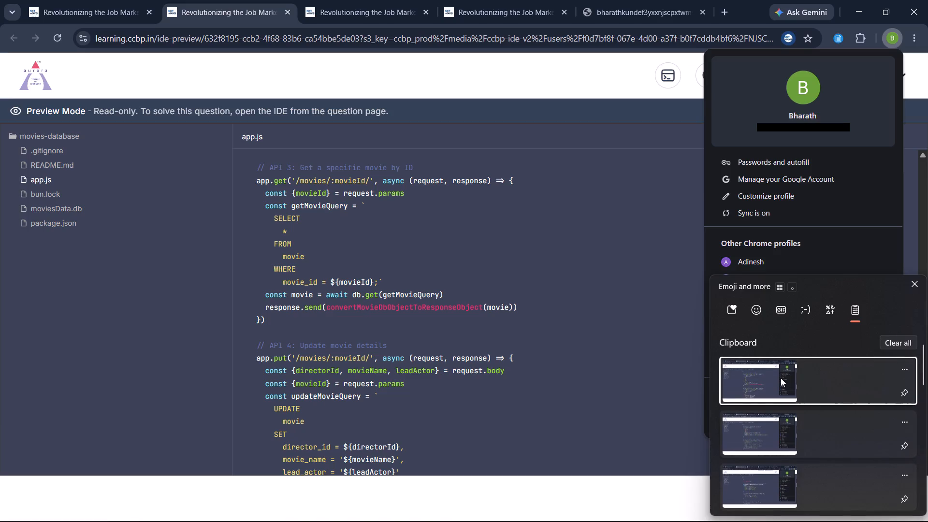
scroll(781, 378, "left", 1)
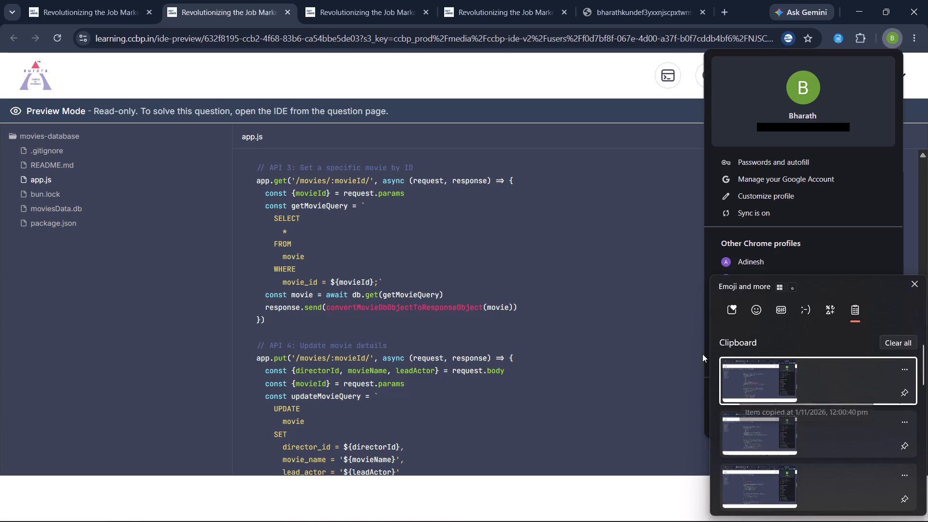
left_click(676, 357)
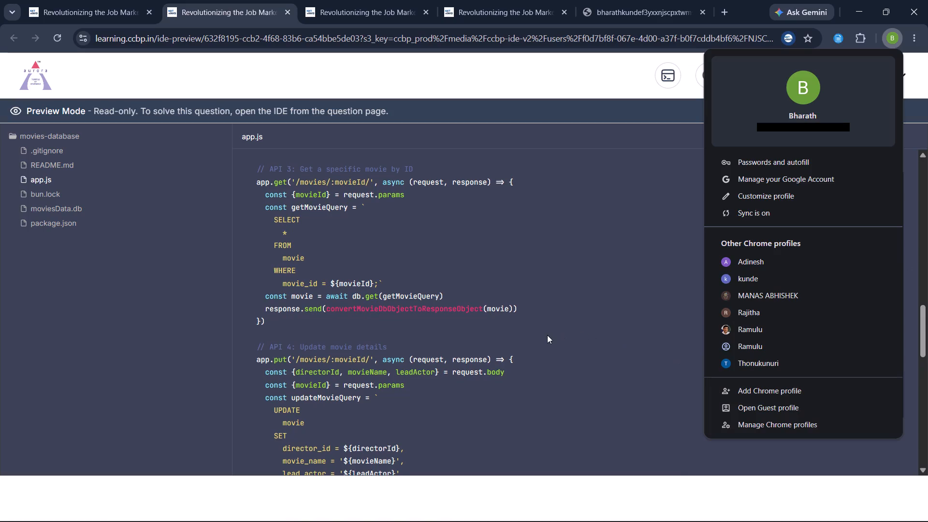
Review the Movies app.js code from the server setup through the API 4 route to see which sections the screenshots cover.
scroll(547, 335, "up", 6)
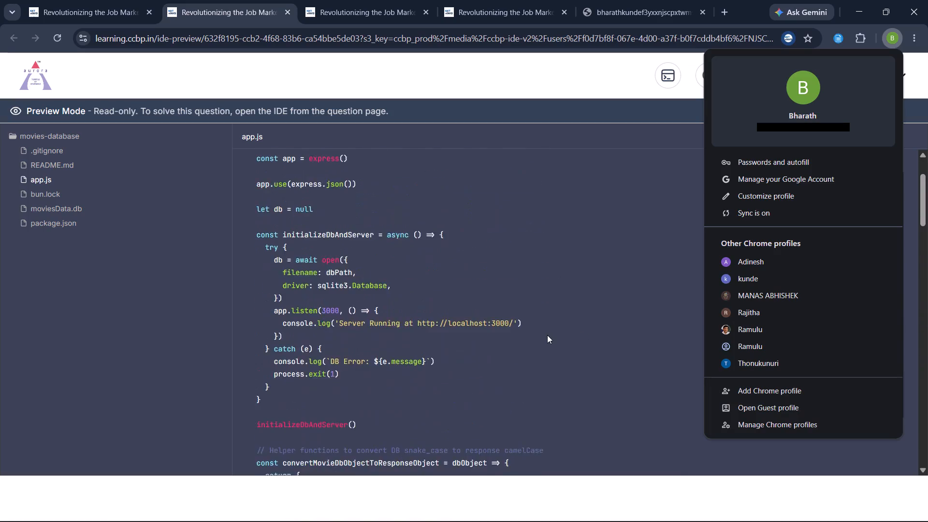
scroll(547, 335, "up", 2)
scroll(547, 335, "down", 2)
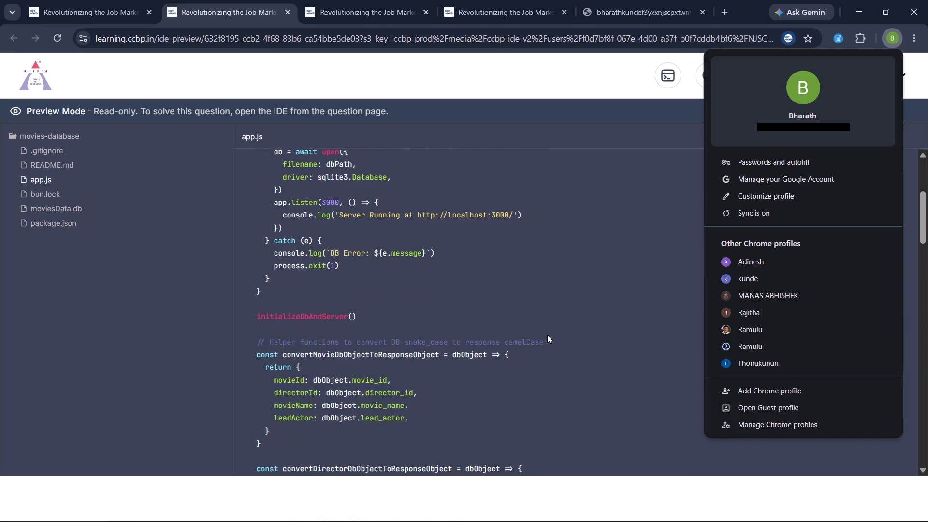
scroll(547, 335, "down", 3)
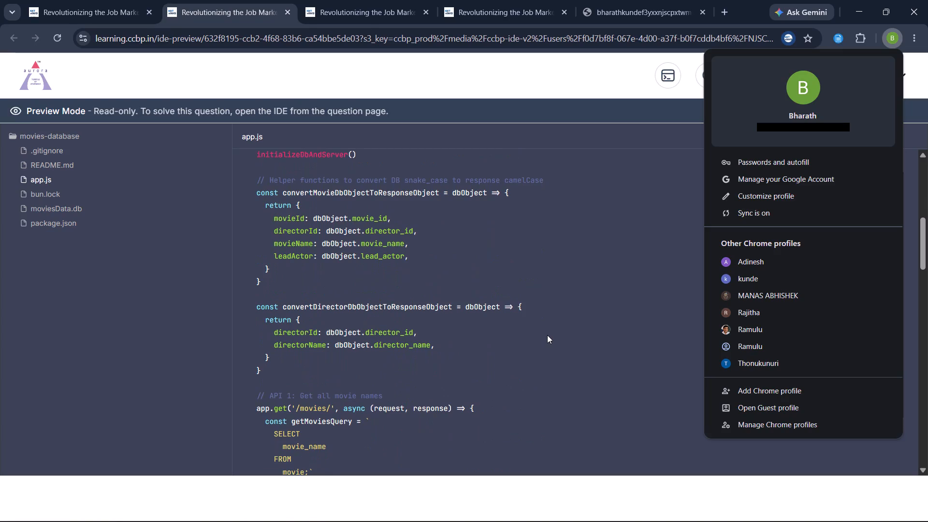
scroll(547, 335, "down", 1)
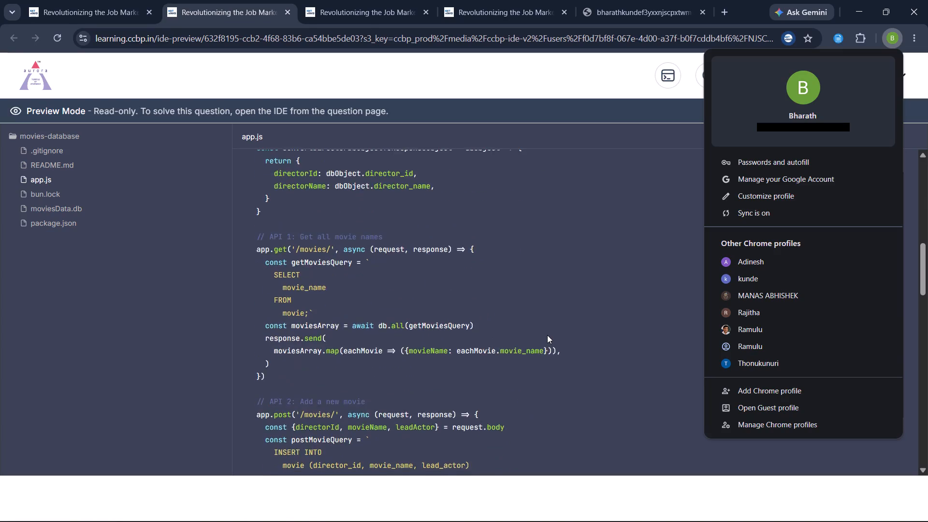
scroll(547, 335, "down", 2)
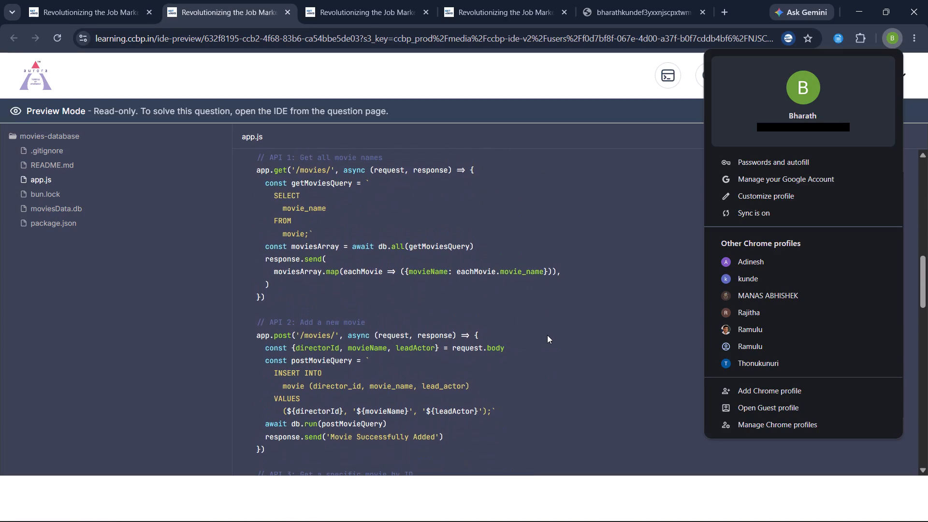
scroll(547, 335, "down", 3)
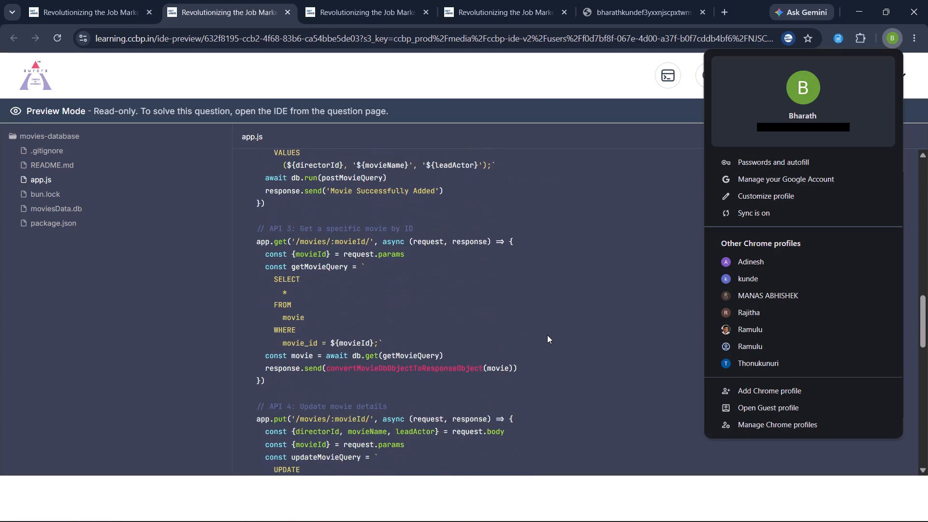
scroll(547, 335, "up", 9)
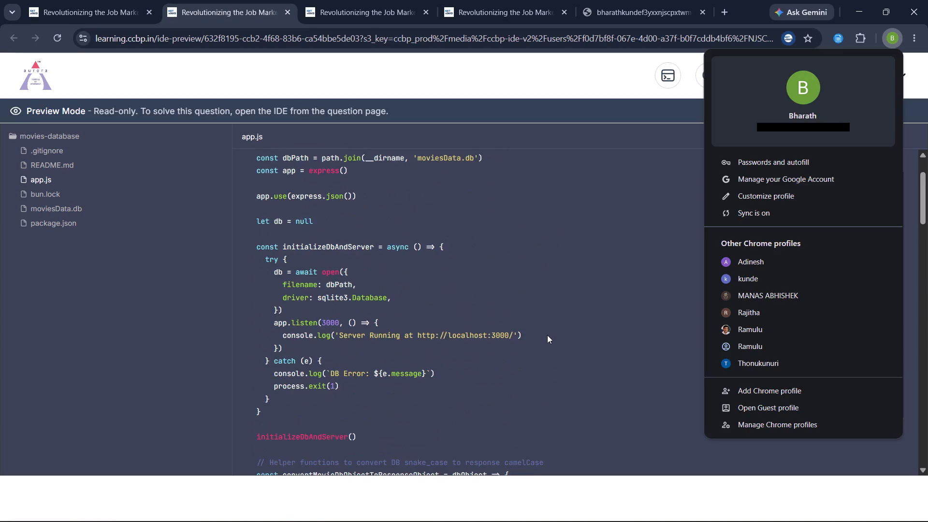
scroll(547, 335, "down", 3)
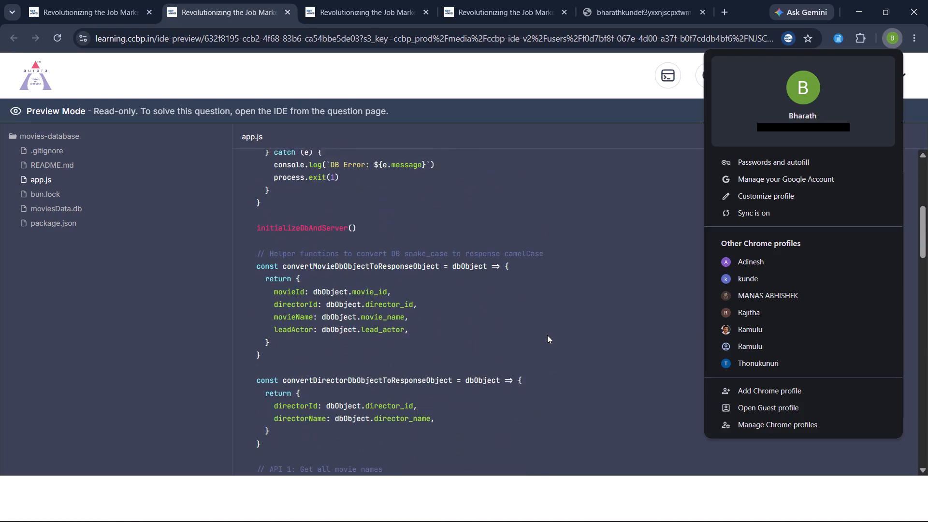
scroll(547, 335, "down", 1)
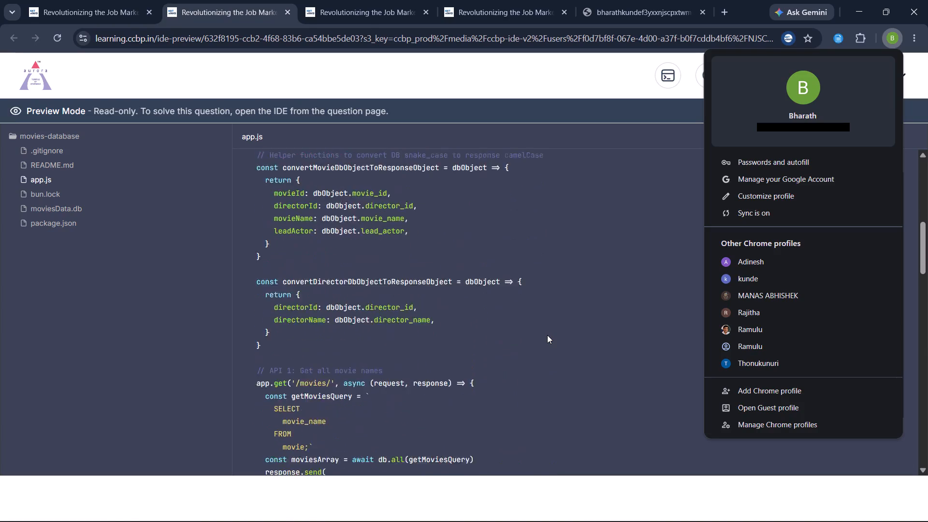
scroll(547, 335, "down", 1)
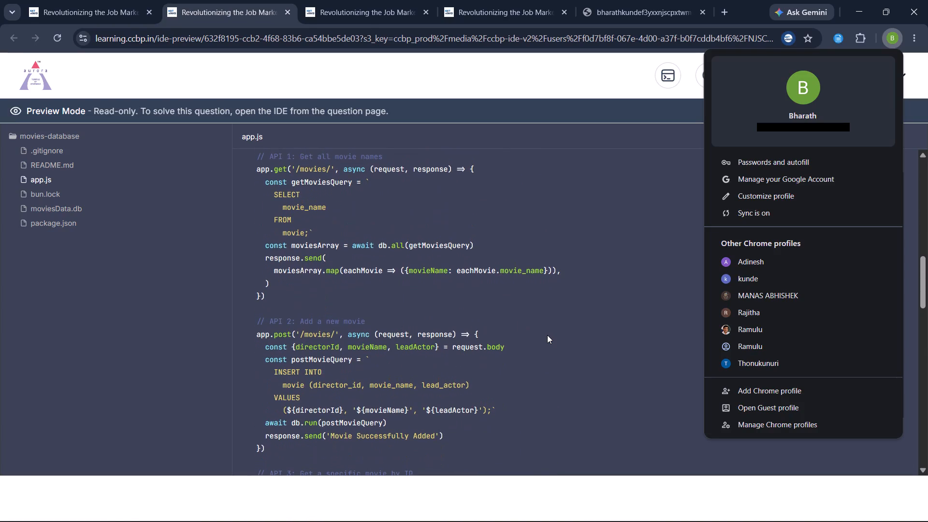
scroll(547, 335, "down", 3)
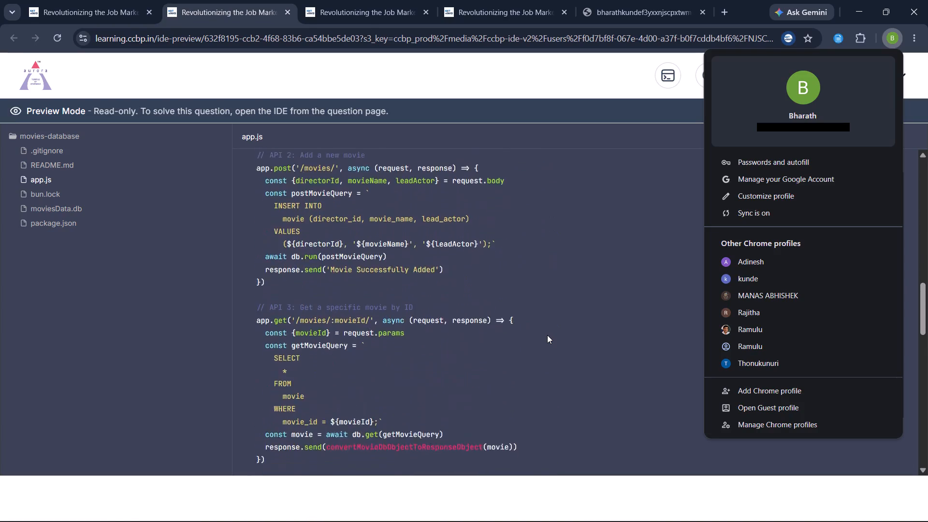
scroll(547, 335, "down", 1)
scroll(547, 335, "up", 1)
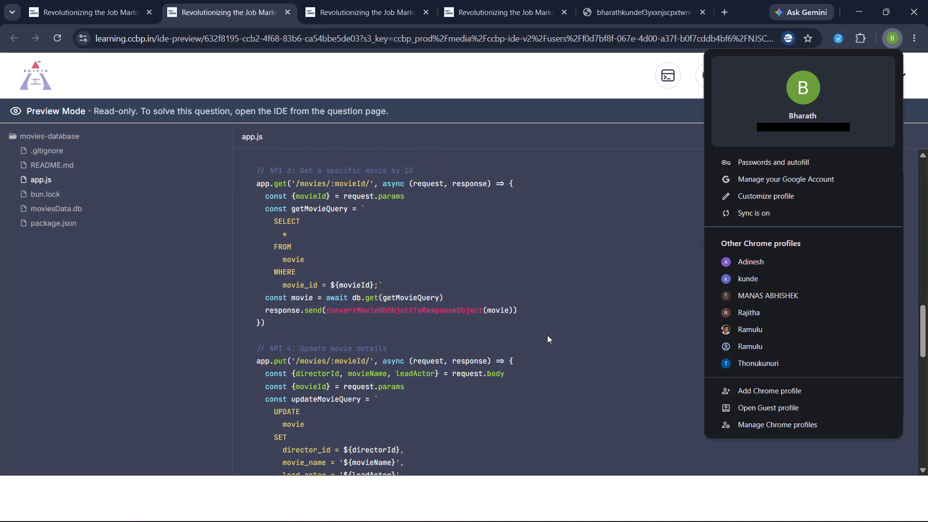
Capture full-screen screenshots of the remaining Movies app.js code, covering the API 5, API 6 and API 7 routes through module.exports.
scroll(547, 335, "down", 3)
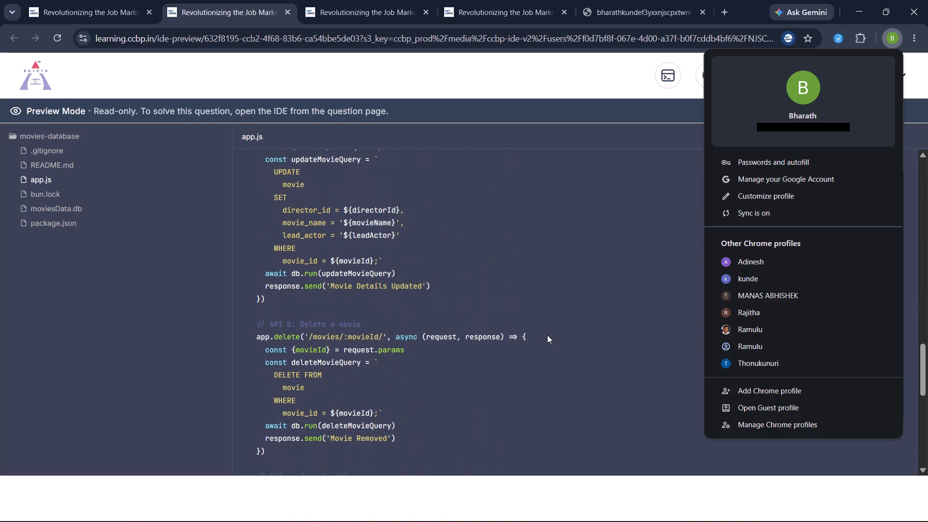
scroll(547, 335, "down", 3)
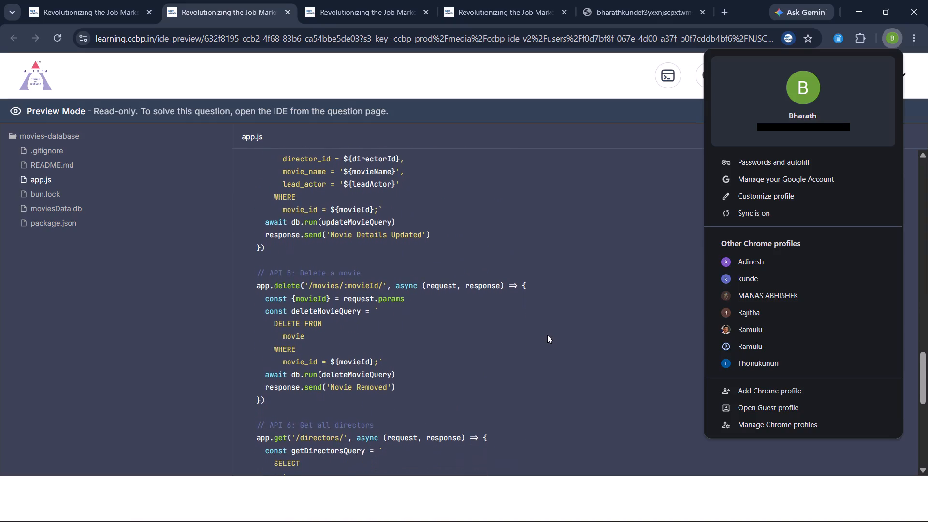
key("super+Print")
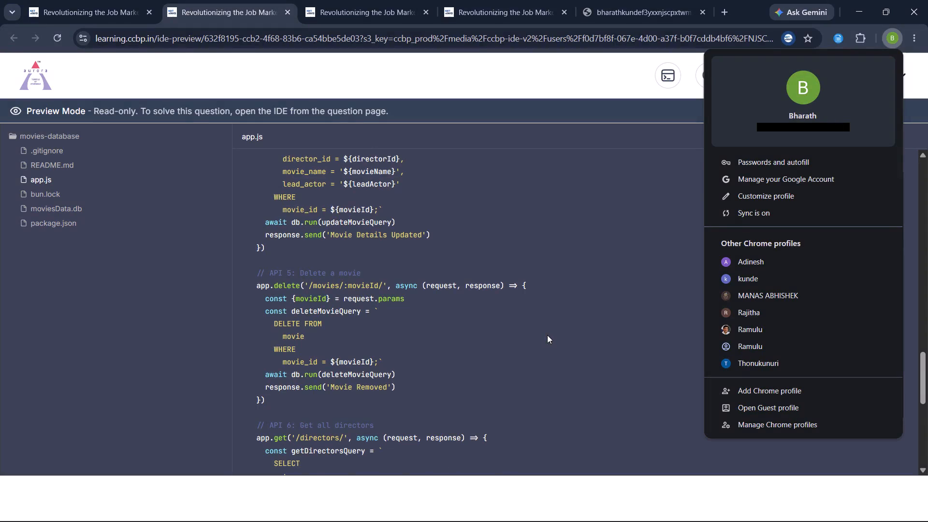
scroll(547, 335, "down", 2)
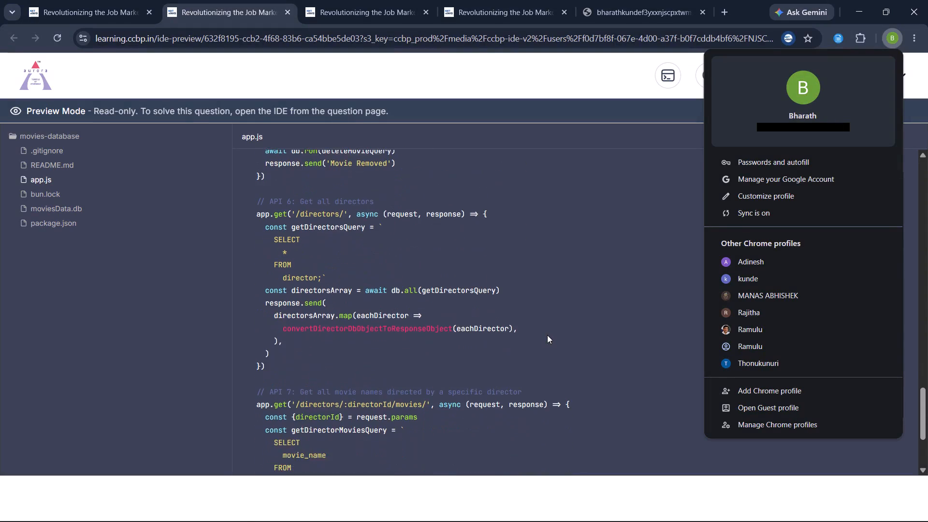
scroll(547, 335, "down", 2)
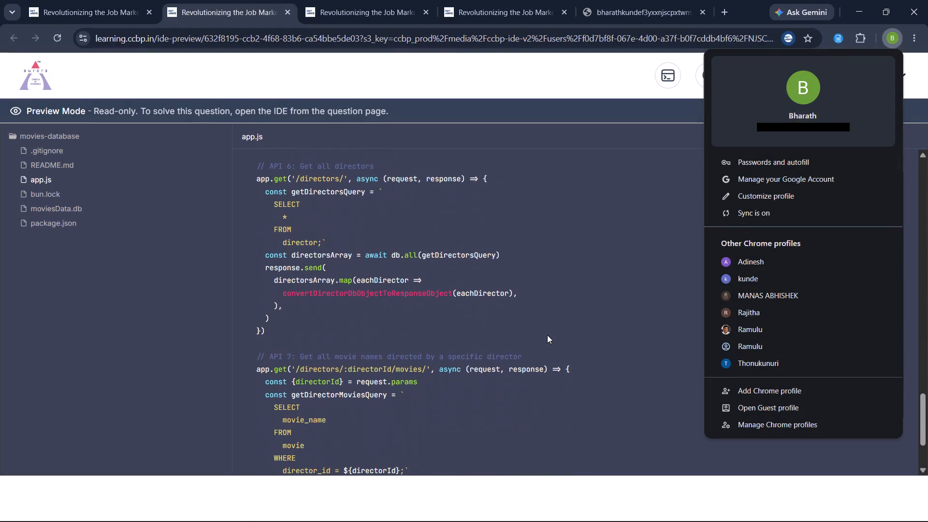
key("super+Print")
scroll(547, 335, "down", 1)
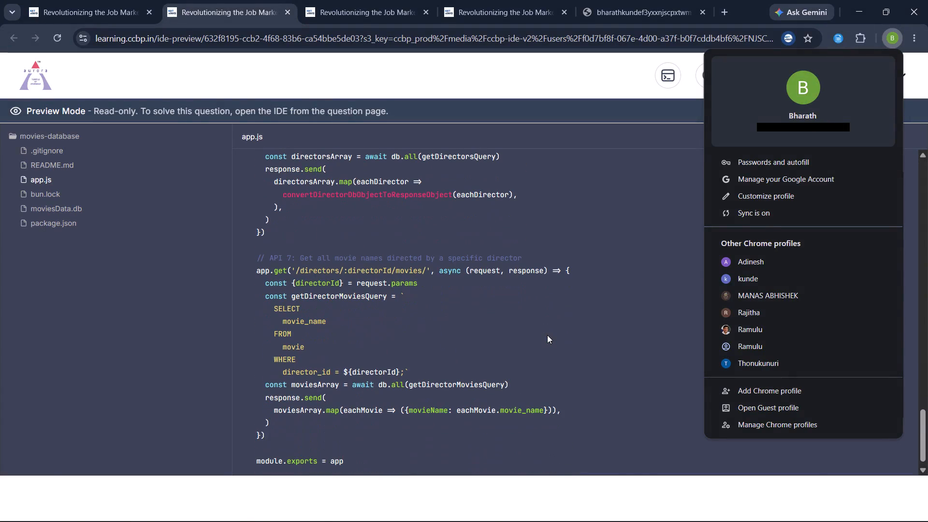
scroll(547, 335, "down", 1)
key("super+Print")
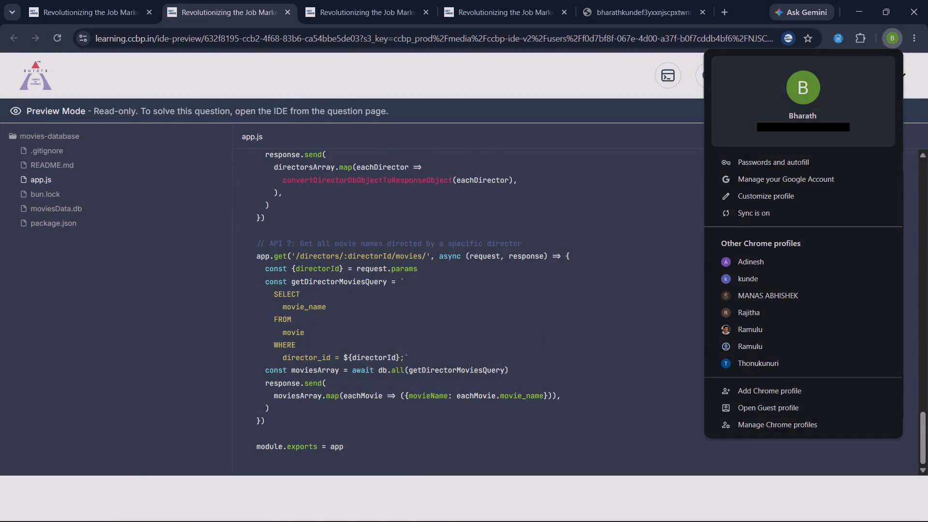
Switch to the Word report and paste the screenshot of the beginning of the Movies app.js code under the "2) Movies" heading.
left_click(628, 507)
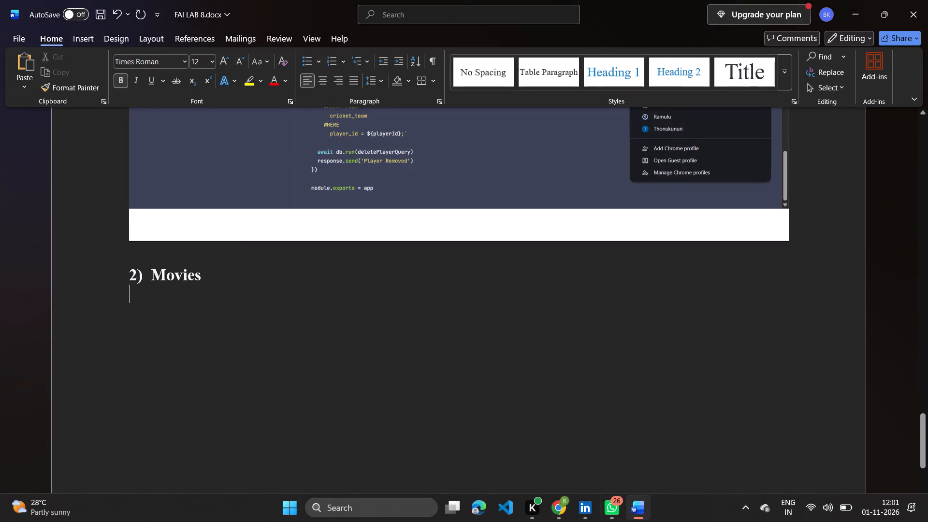
key("super+v")
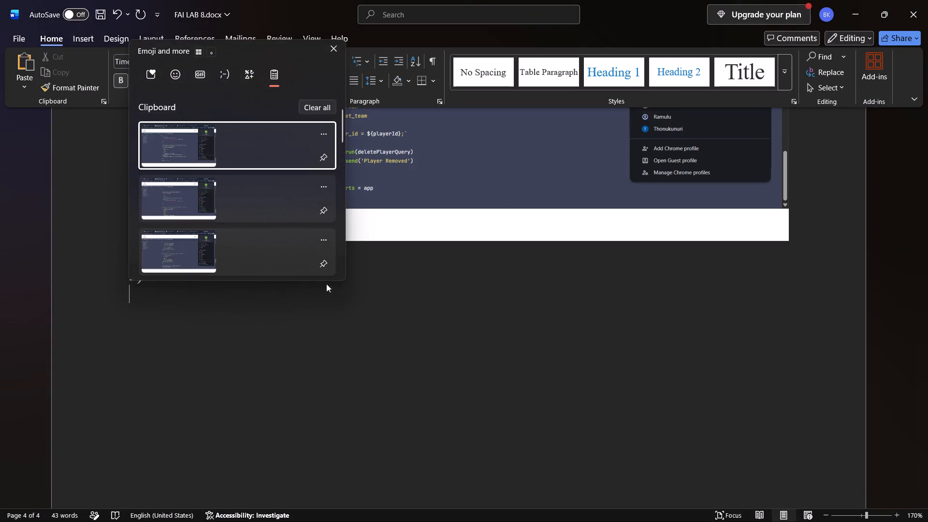
scroll(190, 221, "down", 3)
scroll(190, 221, "up", 1)
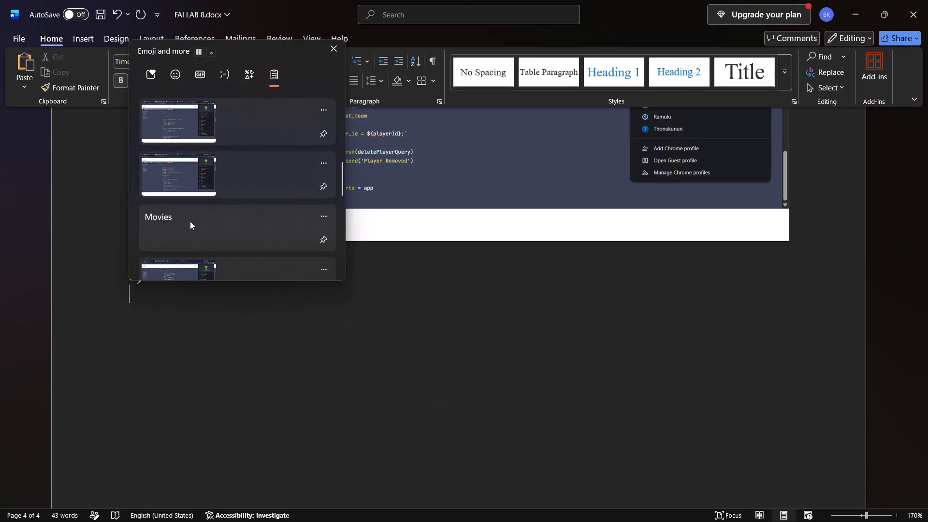
left_click(213, 178)
key("ctrl+v")
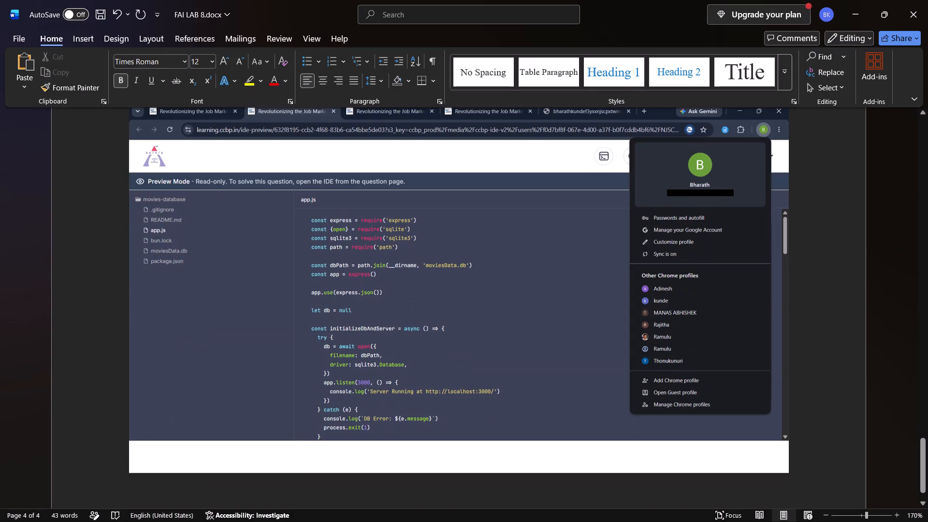
Paste the screenshot of the Movies helper functions from the clipboard history after the first Movies code screenshot.
key("super+v")
scroll(783, 330, "down", 1)
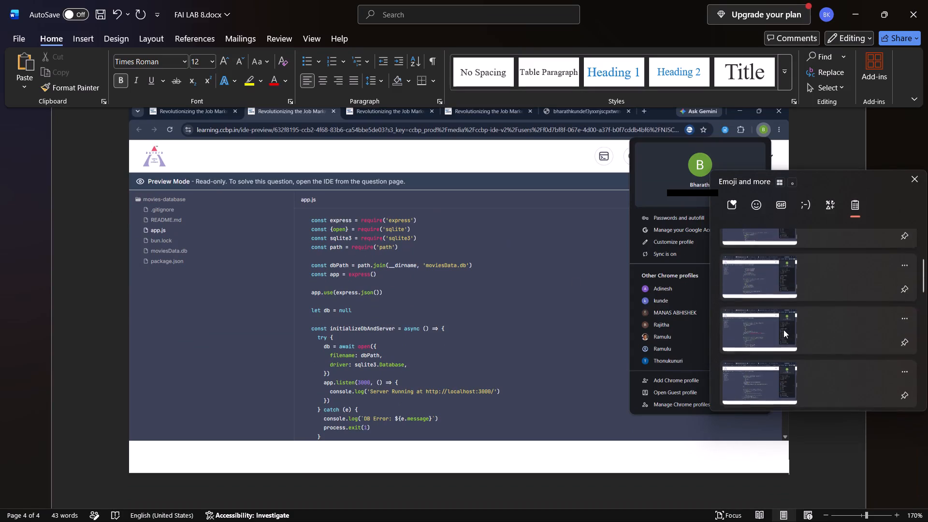
scroll(783, 330, "down", 1)
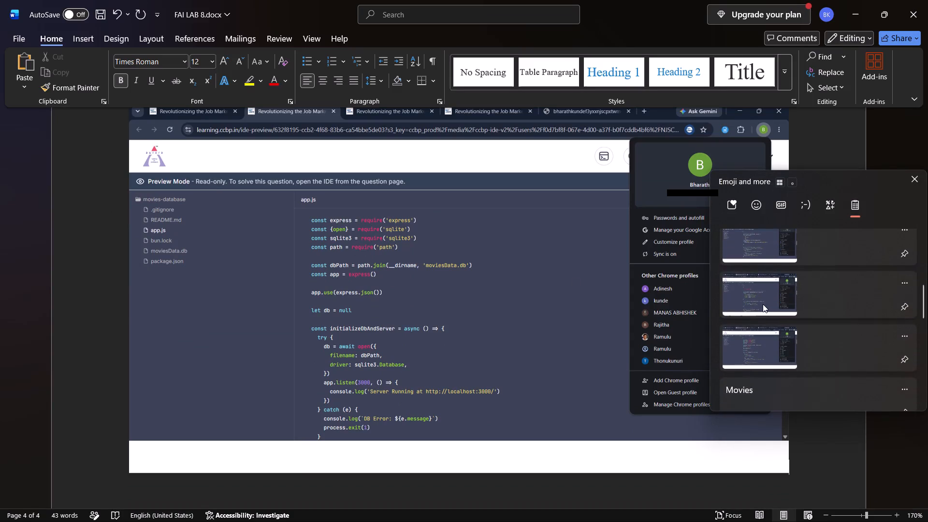
left_click(763, 304)
key("ctrl+v")
Paste the screenshot of the Movies API 1 and API 2 routes from the clipboard history after the helper functions screenshot.
key("super+v")
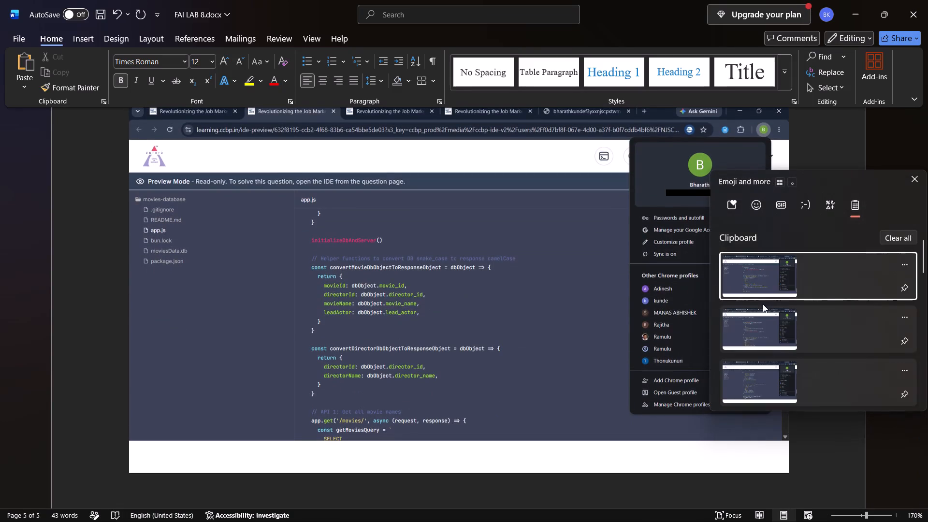
scroll(771, 355, "down", 3)
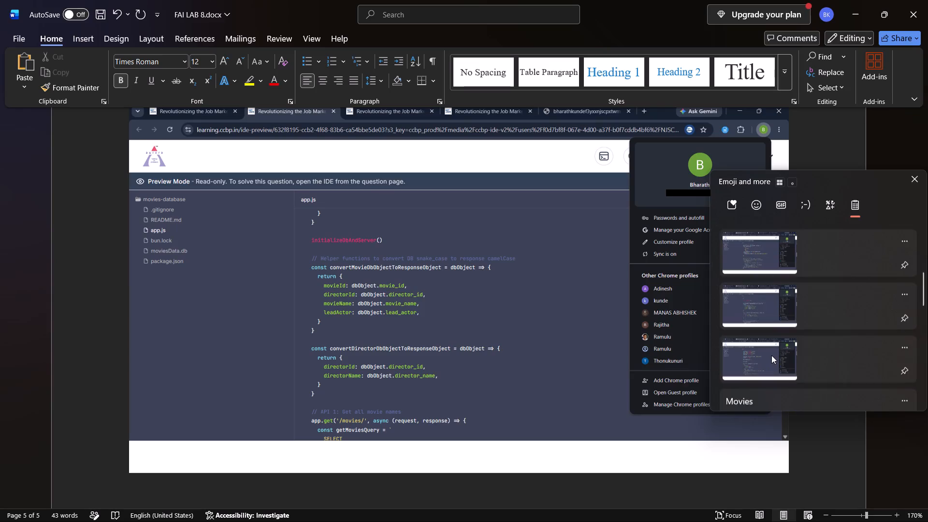
scroll(771, 355, "up", 1)
left_click(758, 327)
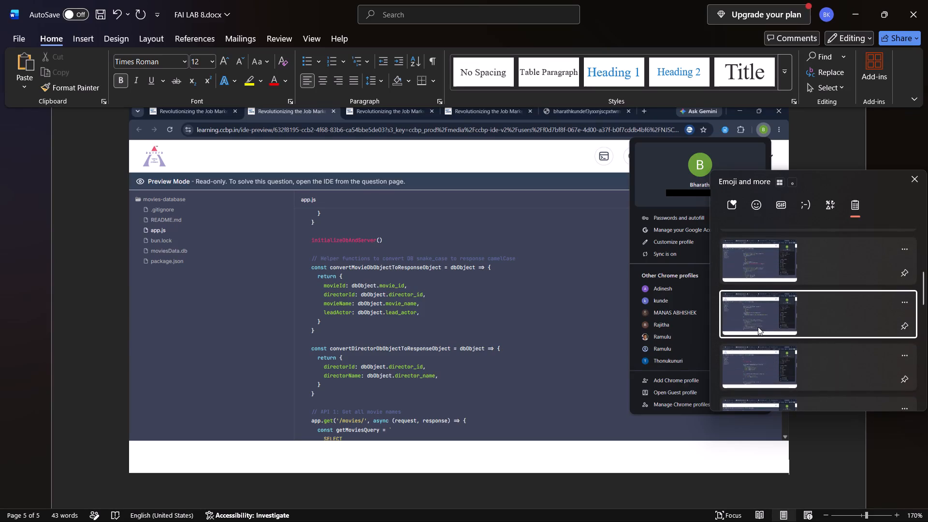
key("ctrl+v")
Paste the screenshot of the Movies API 3 route and the start of API 4 from the clipboard history below the previous one.
key("super+v")
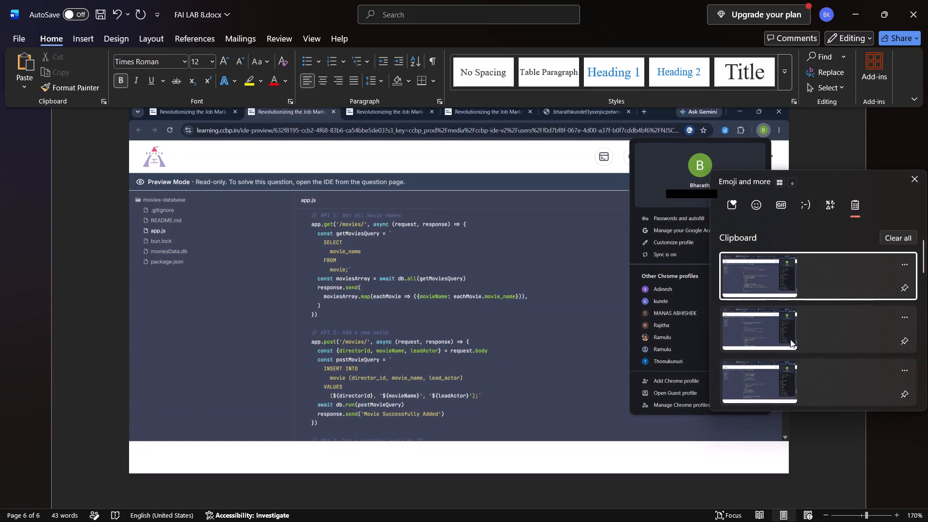
scroll(797, 353, "down", 3)
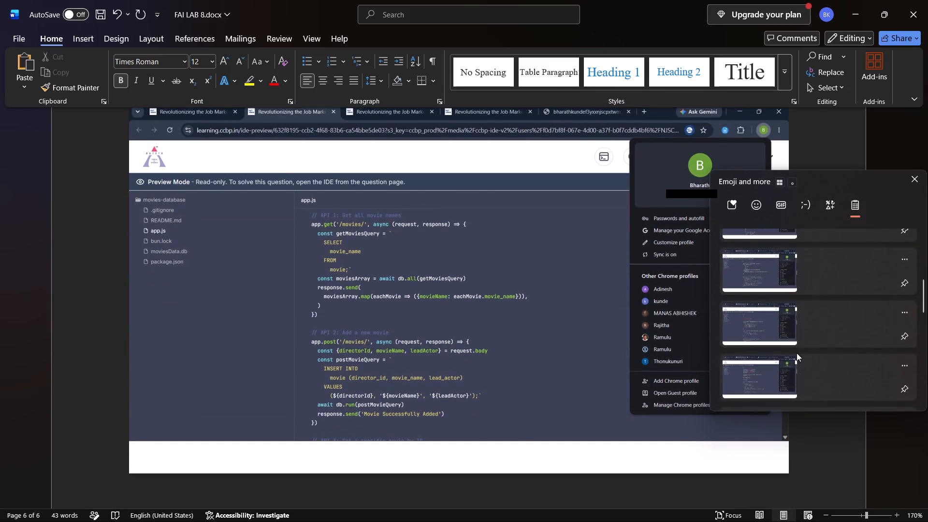
scroll(810, 325, "down", 1)
scroll(801, 323, "up", 2)
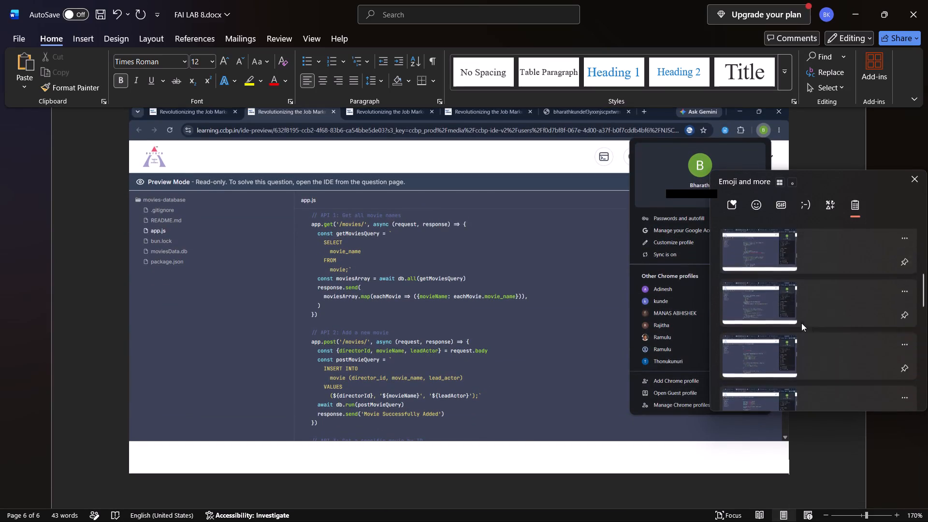
scroll(801, 323, "up", 1)
left_click(813, 299)
key("ctrl+v")
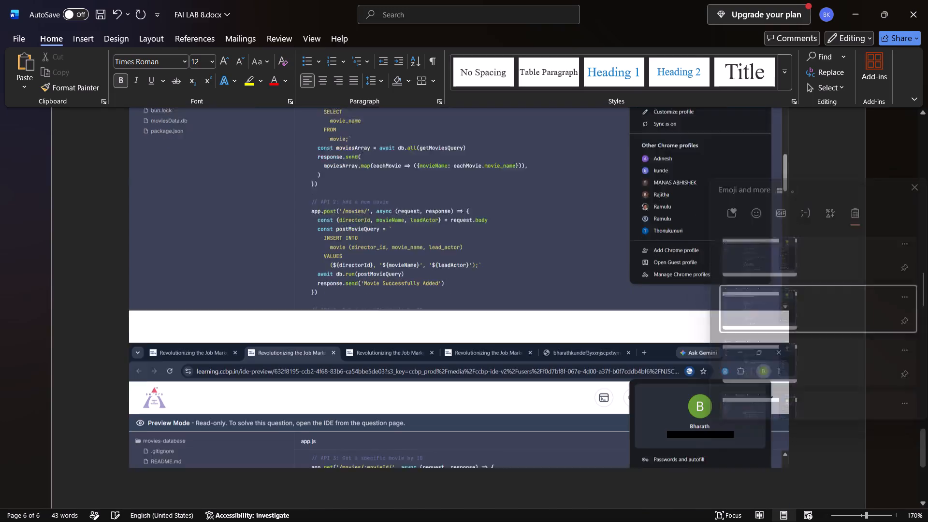
Paste the screenshot of the rest of API 4 and the API 5 delete route from the clipboard history after the API 3 screenshot.
key("super+v")
scroll(807, 315, "down", 1)
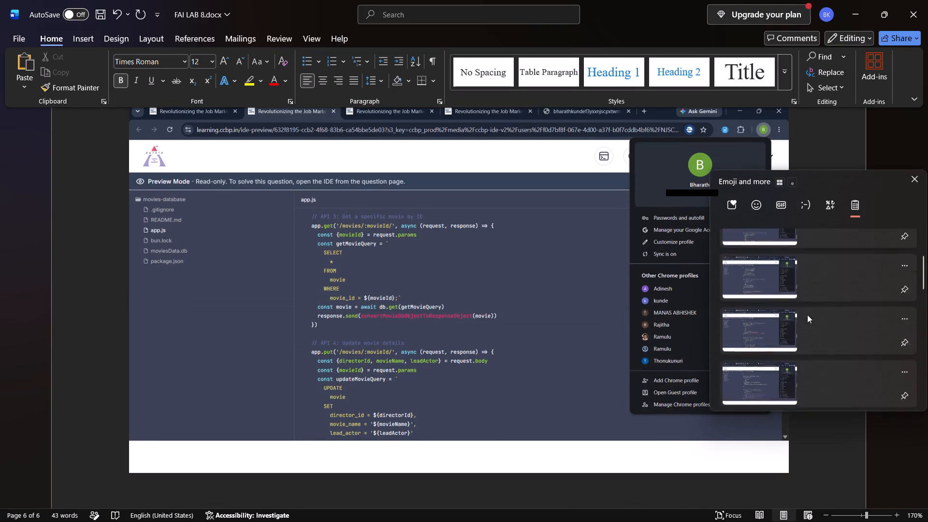
scroll(807, 315, "down", 1)
scroll(807, 315, "up", 2)
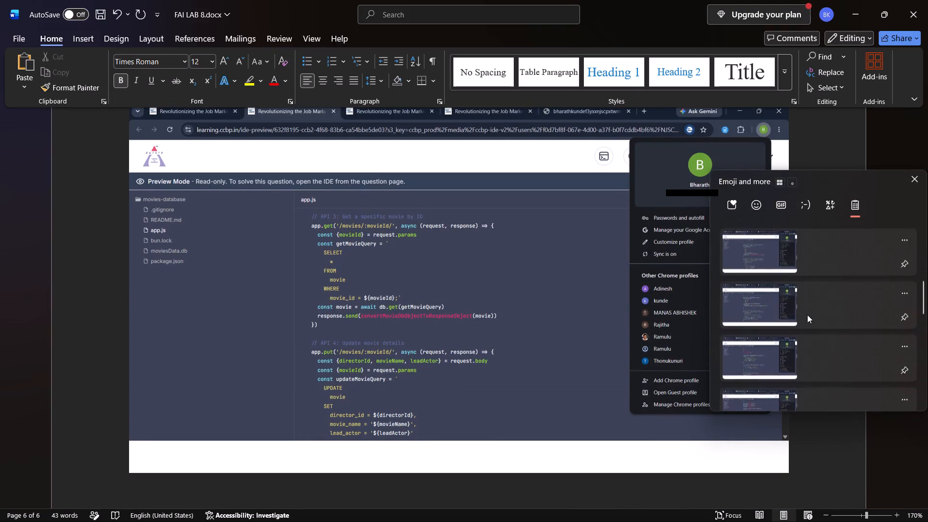
scroll(807, 315, "up", 1)
left_click(814, 296)
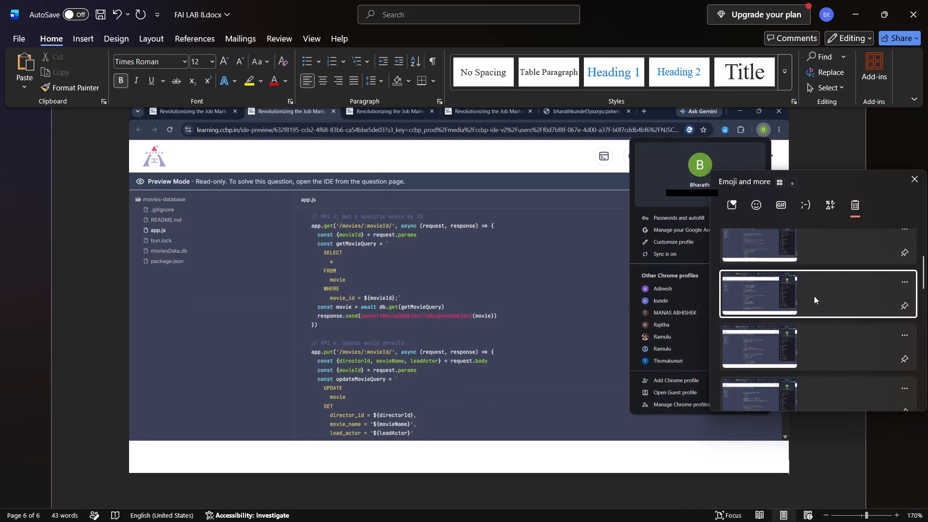
key("ctrl+v")
Paste the screenshot of the API 6 directors route and the start of API 7 from the clipboard history after the API 5 screenshot.
key("super+v")
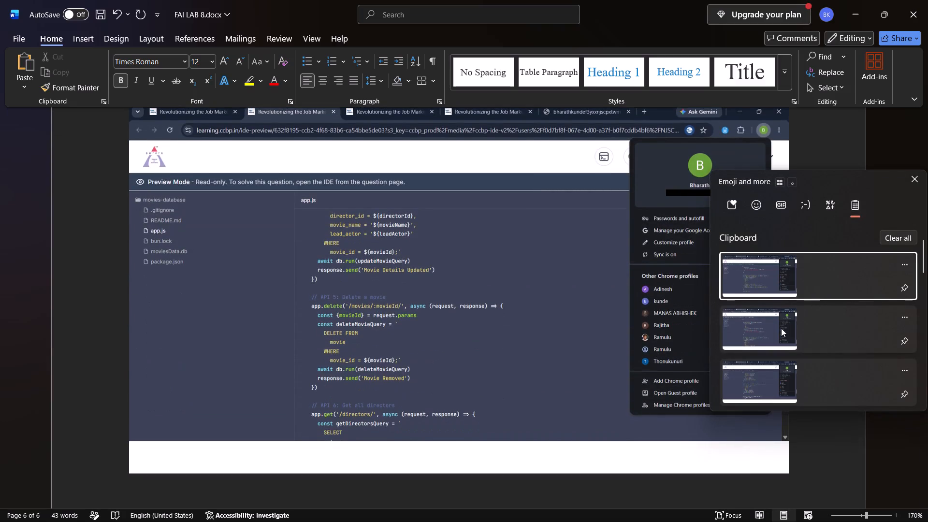
scroll(781, 328, "down", 2)
scroll(781, 328, "up", 1)
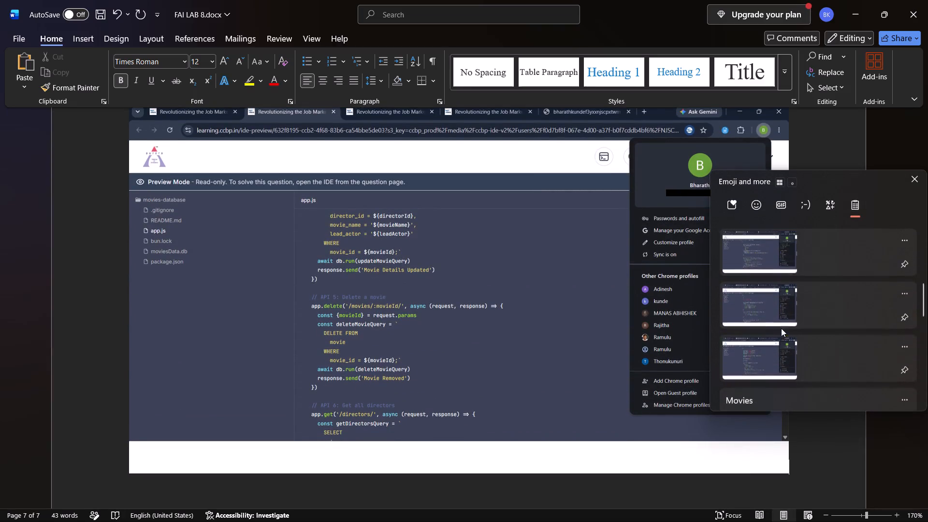
scroll(781, 328, "up", 2)
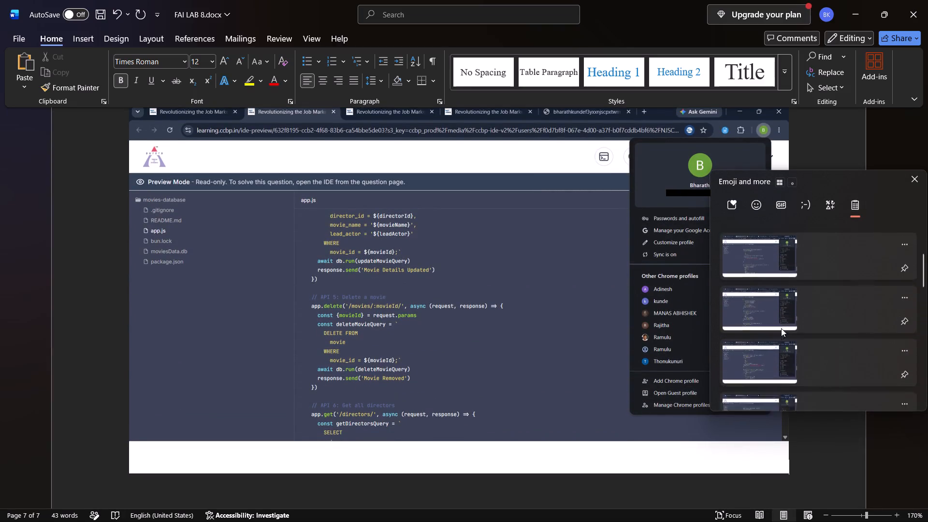
scroll(781, 328, "up", 2)
left_click(781, 328)
key("ctrl+v")
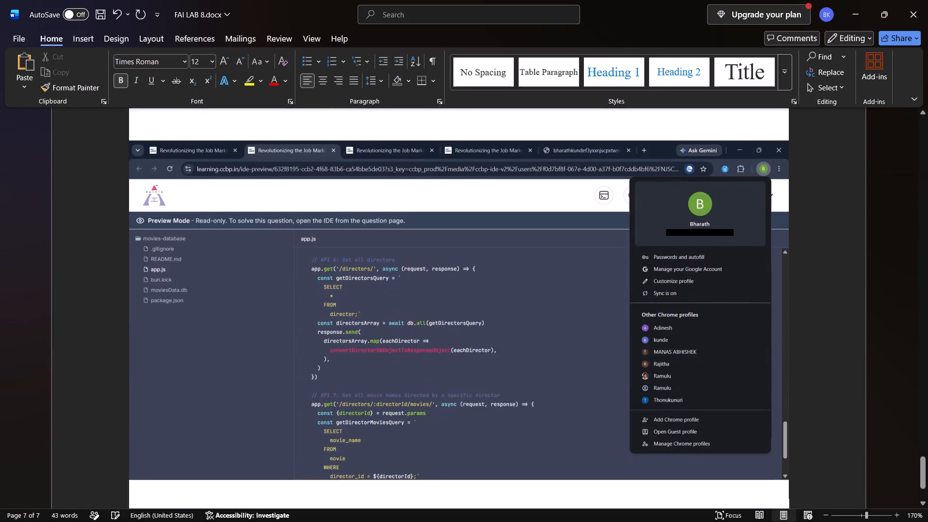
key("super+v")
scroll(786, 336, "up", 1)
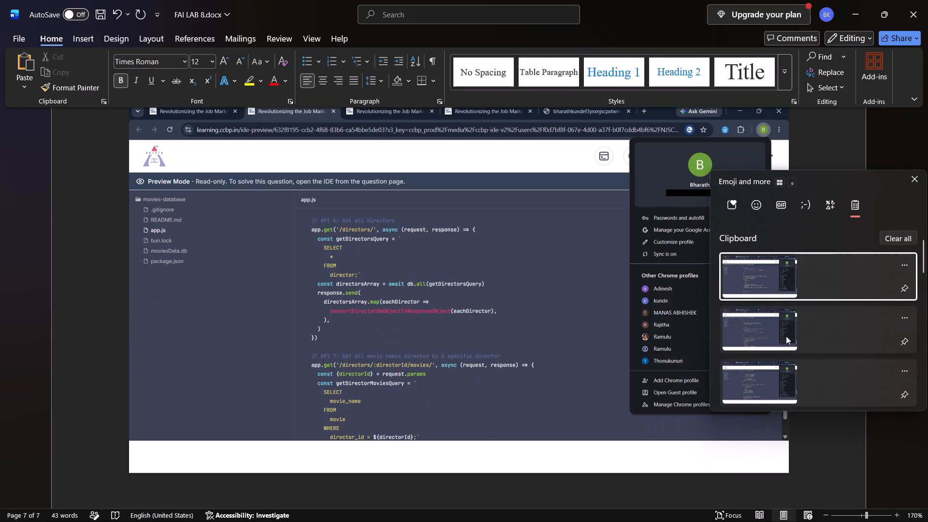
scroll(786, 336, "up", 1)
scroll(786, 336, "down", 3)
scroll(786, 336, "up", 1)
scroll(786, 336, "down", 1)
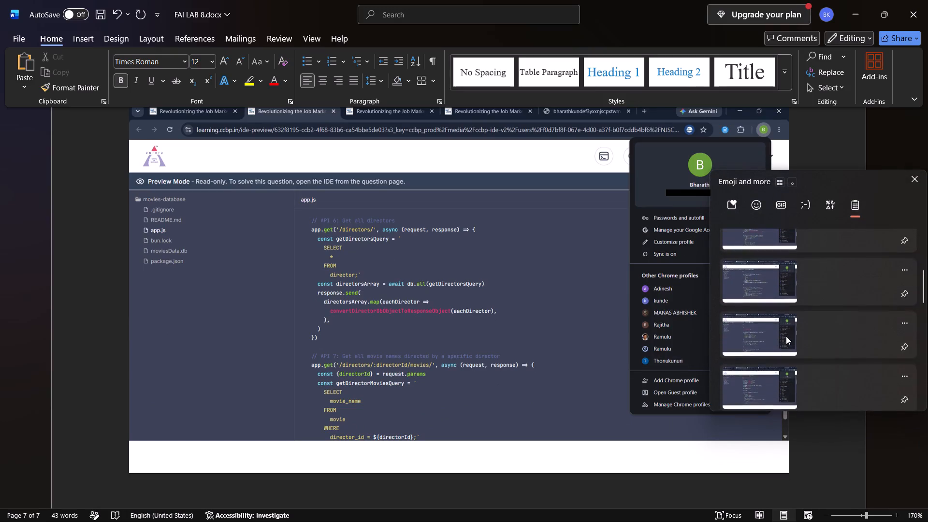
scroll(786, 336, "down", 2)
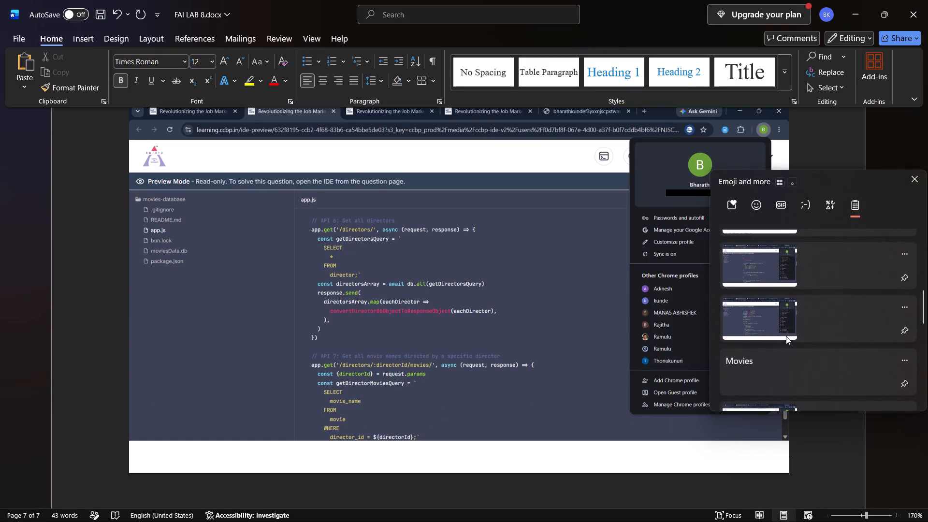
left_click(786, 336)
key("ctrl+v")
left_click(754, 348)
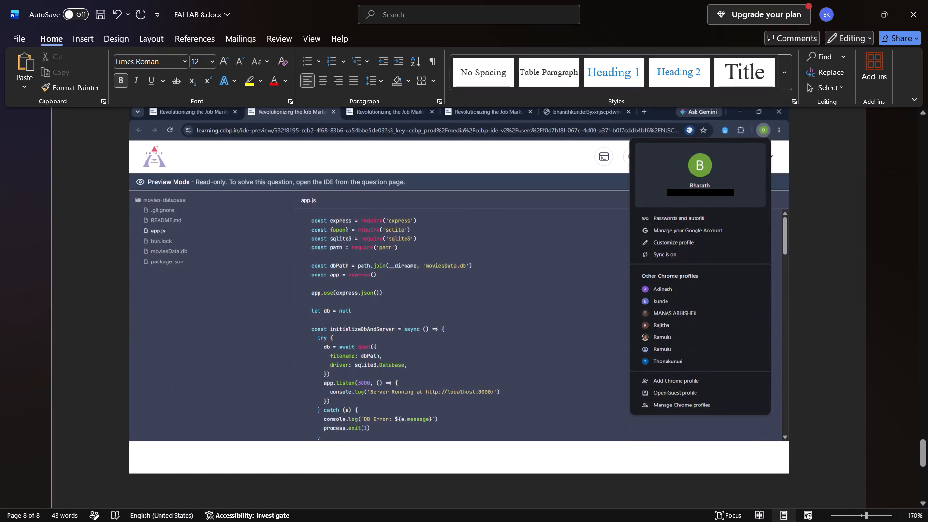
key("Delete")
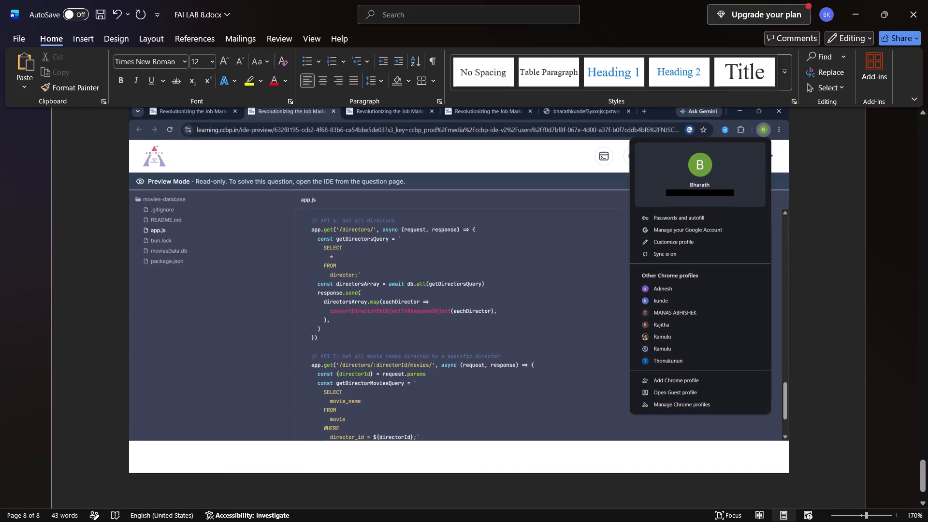
Paste the final Movies screenshot, covering the API 7 route through module.exports, from the clipboard history at the end of the report.
key("super+v")
scroll(777, 321, "down", 1)
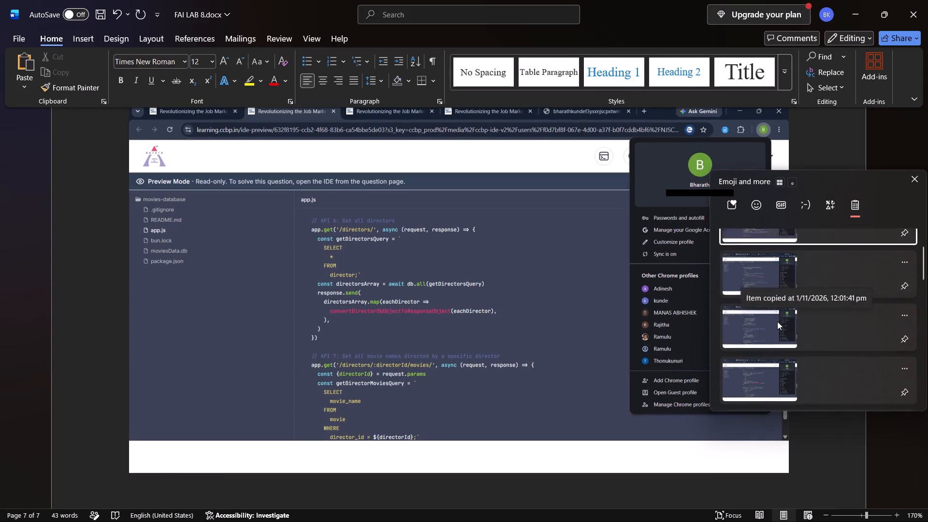
scroll(777, 321, "down", 1)
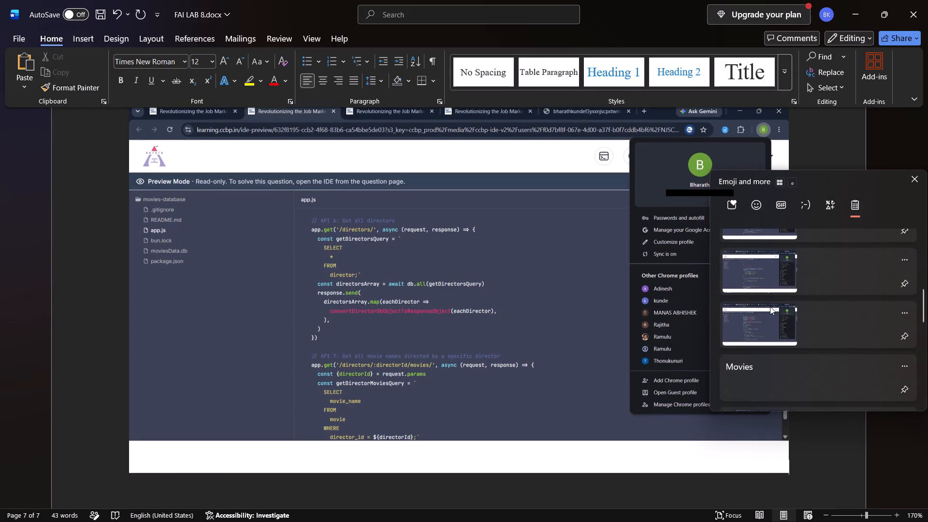
scroll(770, 306, "up", 4)
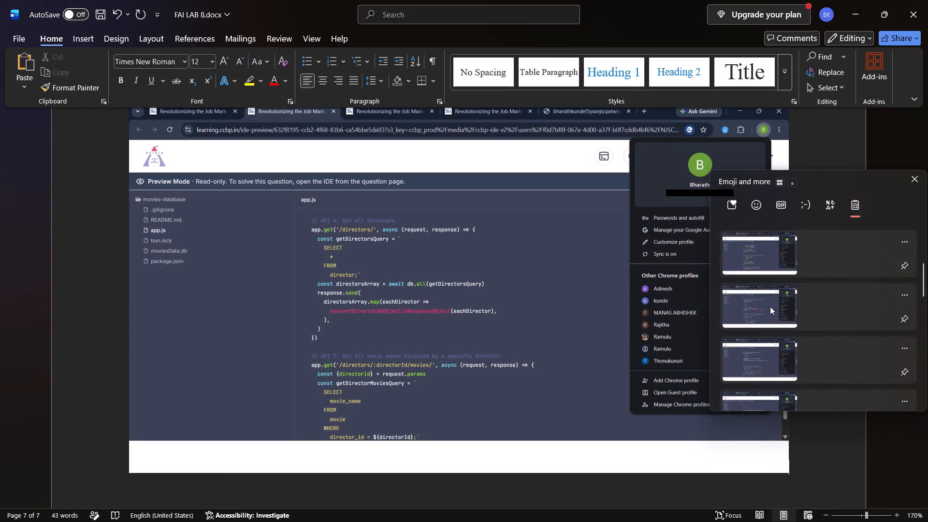
scroll(770, 306, "up", 3)
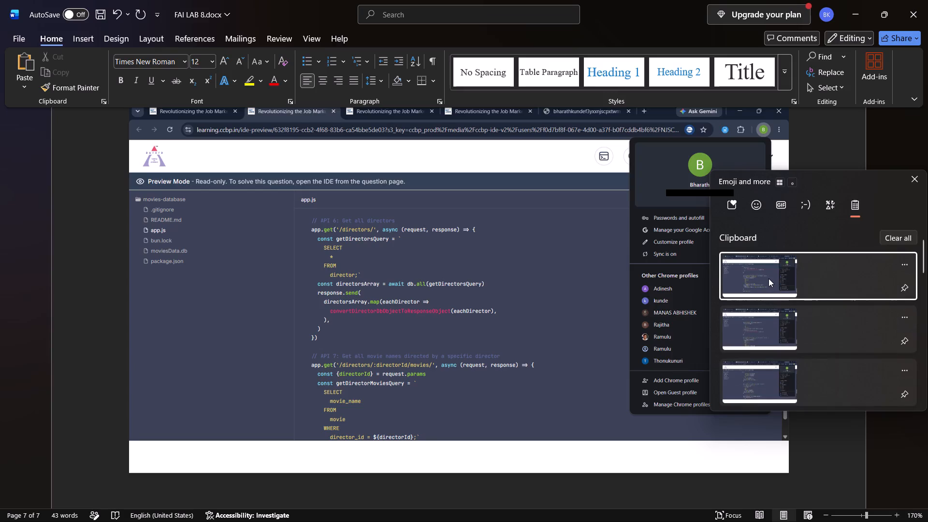
left_click(768, 278)
key("ctrl+v")
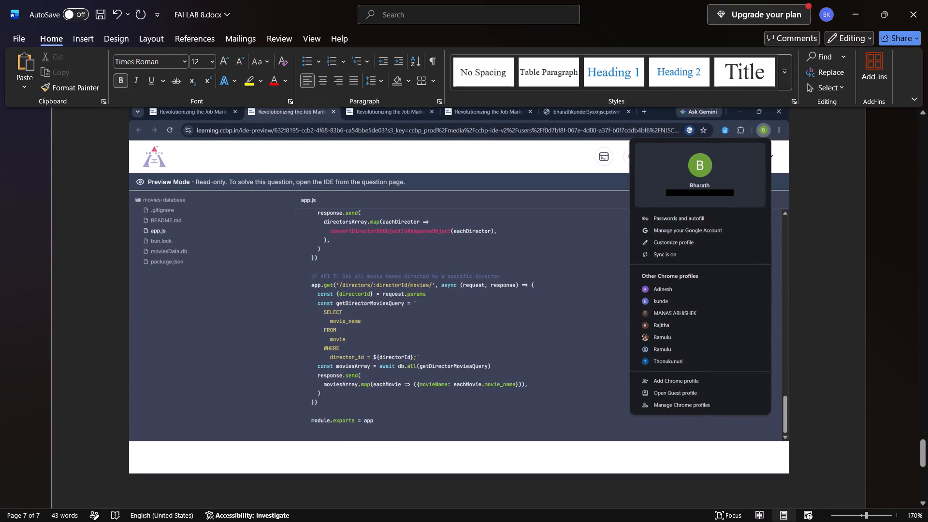
Review the report's pasted code screenshots from the last Movies page back to the Cricket Team section, checking their order and completeness.
left_click(76, 371)
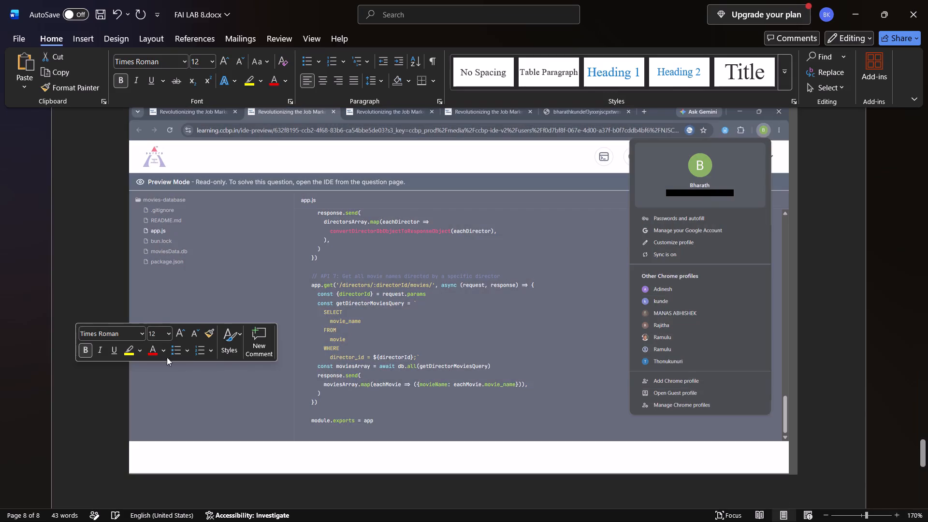
left_click(82, 281)
left_click(200, 293)
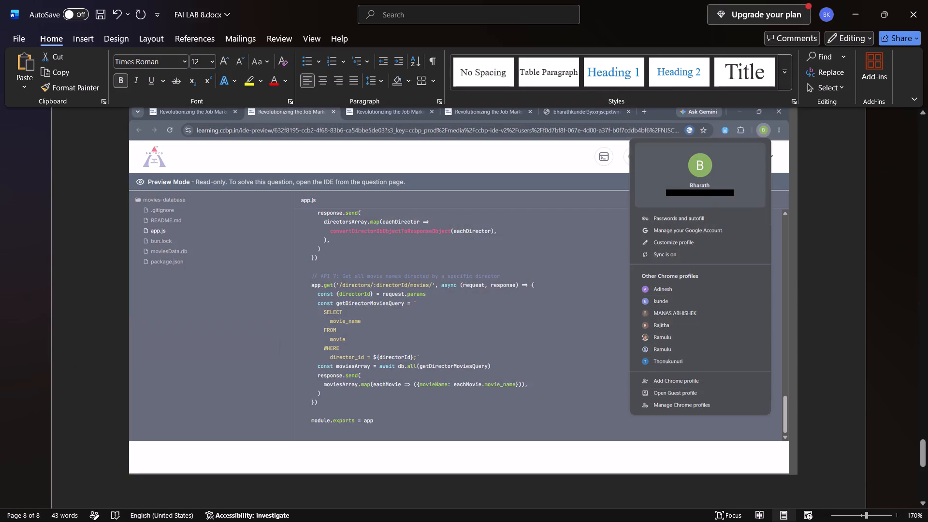
scroll(200, 293, "up", 3)
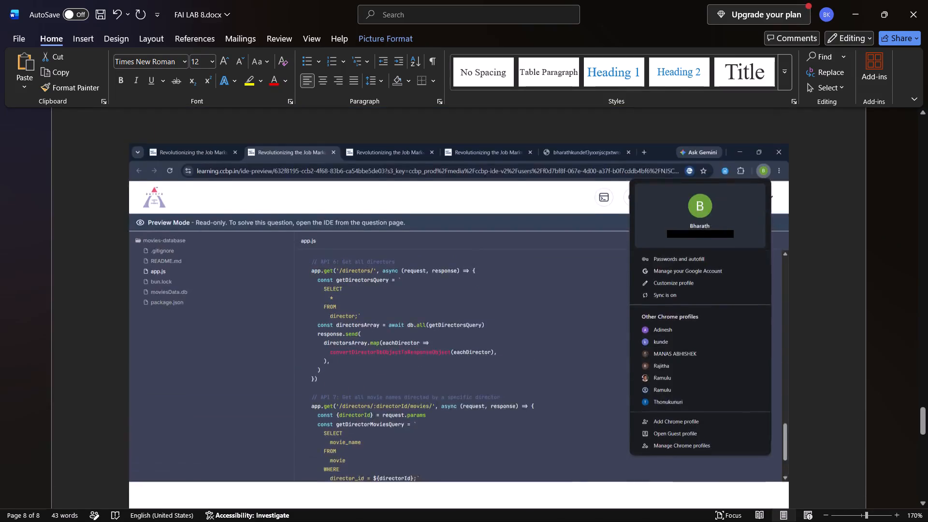
scroll(200, 293, "up", 3)
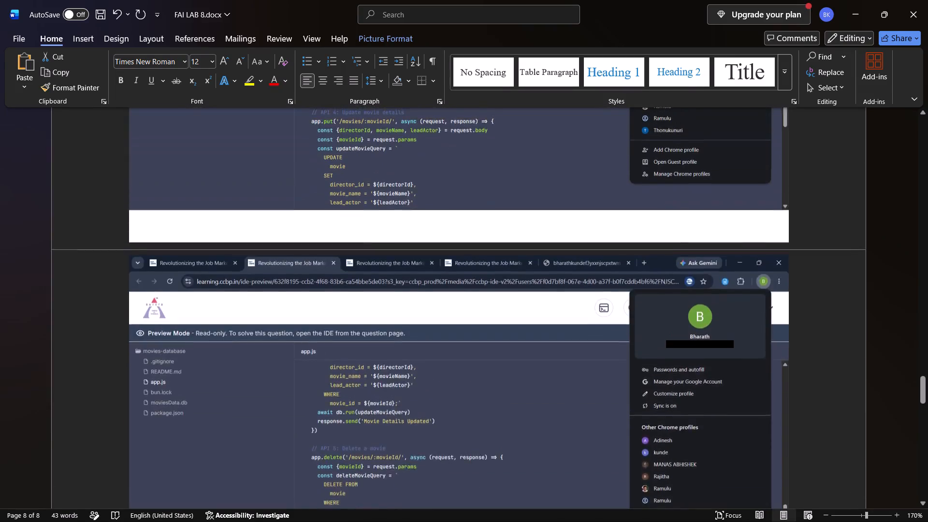
scroll(200, 293, "up", 2)
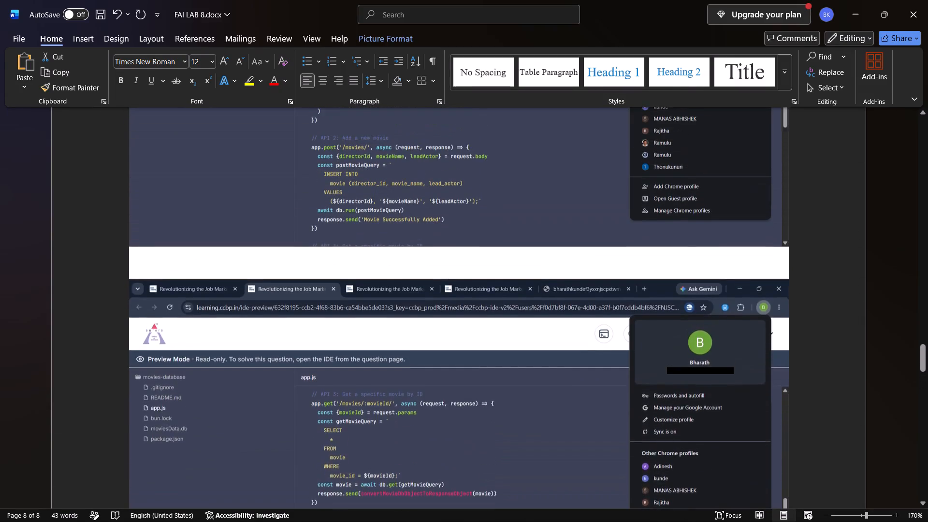
scroll(200, 293, "up", 4)
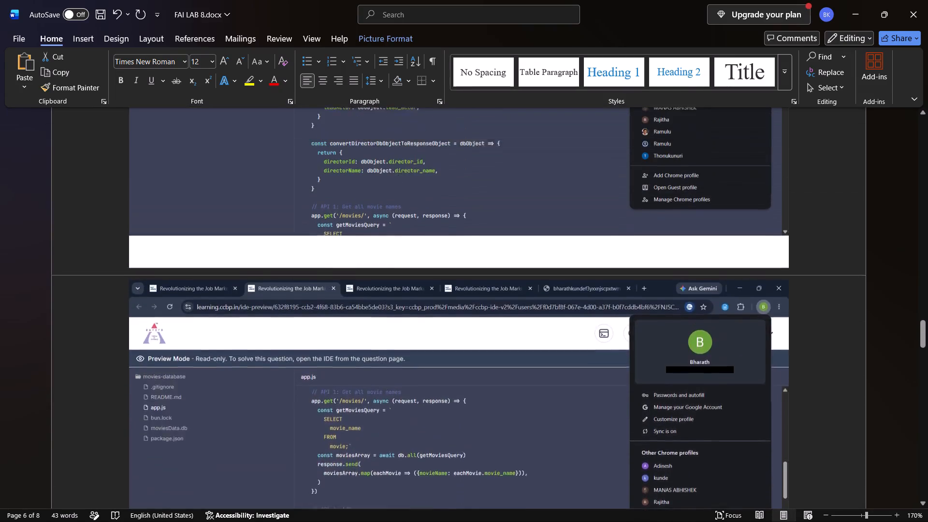
scroll(200, 293, "up", 1)
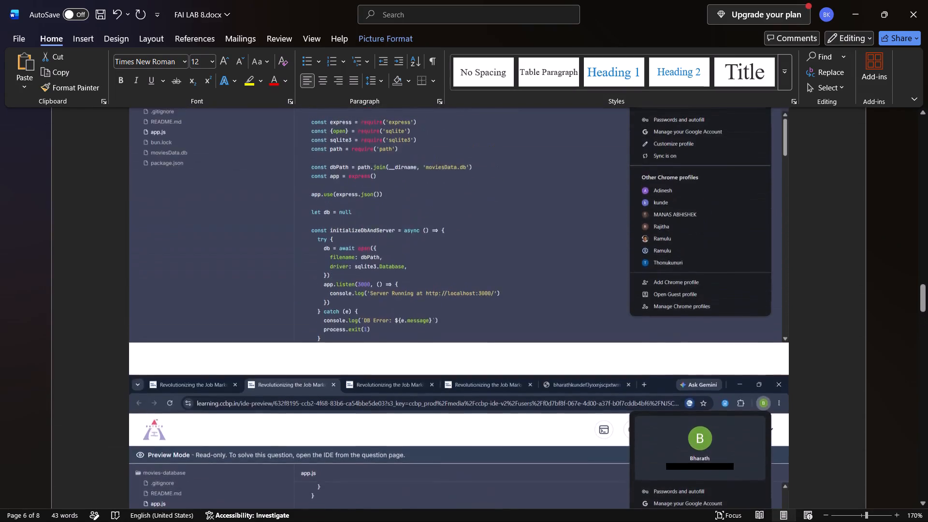
scroll(200, 293, "up", 2)
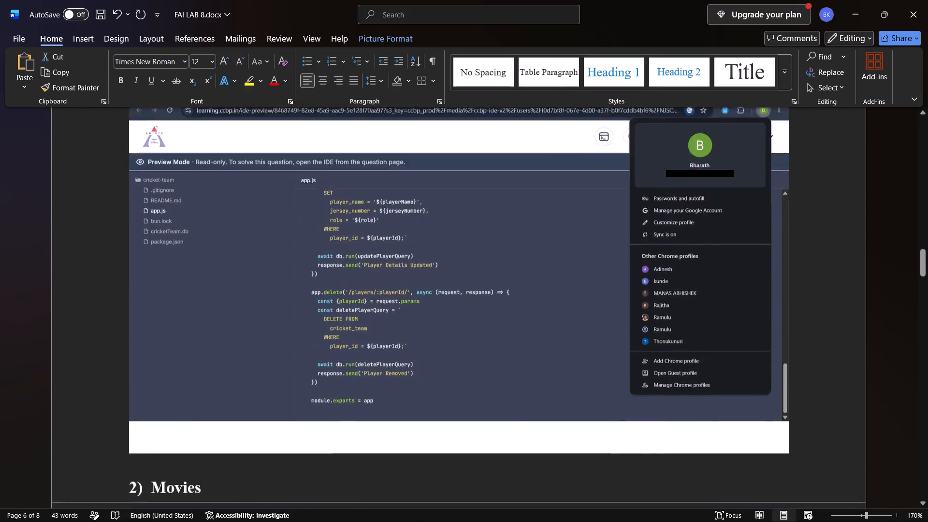
scroll(200, 293, "up", 3)
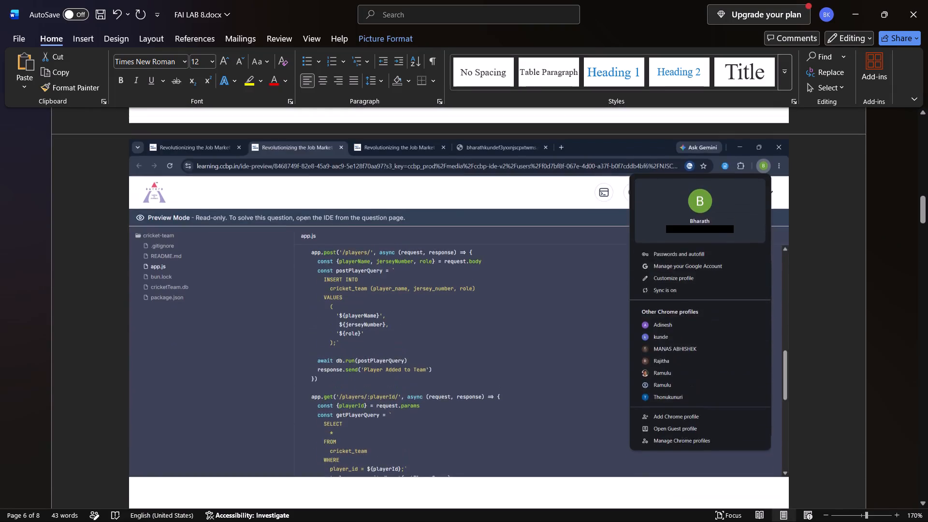
scroll(200, 293, "up", 2)
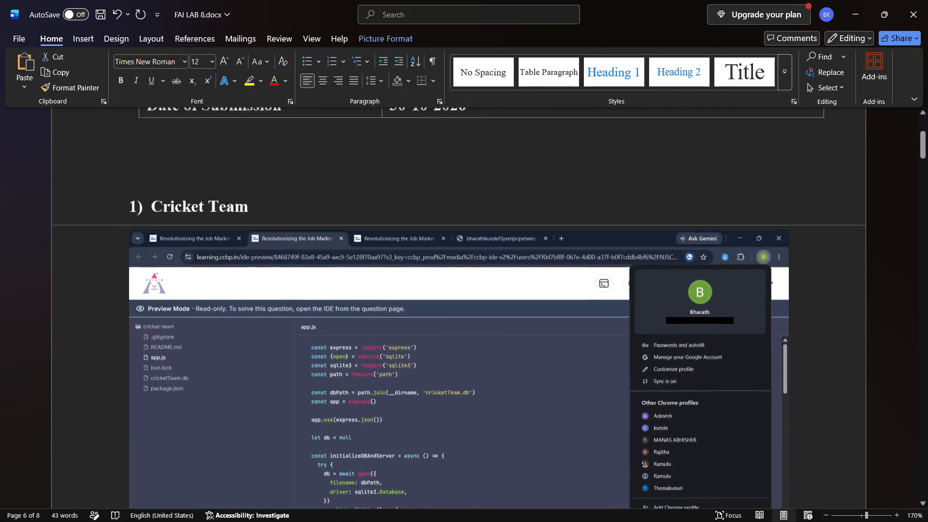
scroll(200, 293, "up", 1)
scroll(200, 293, "down", 5)
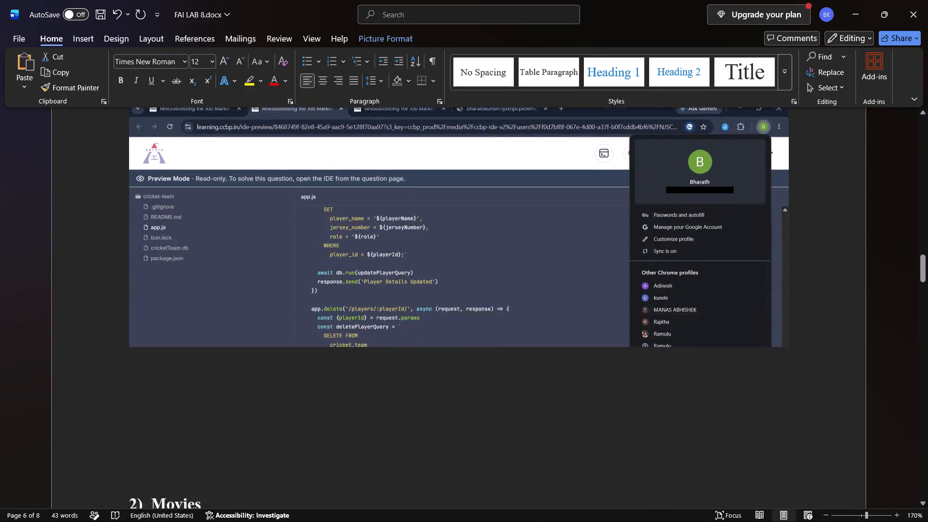
Place the insertion point on a new line directly below the final Movies screenshot at the end of the report.
scroll(200, 293, "down", 5)
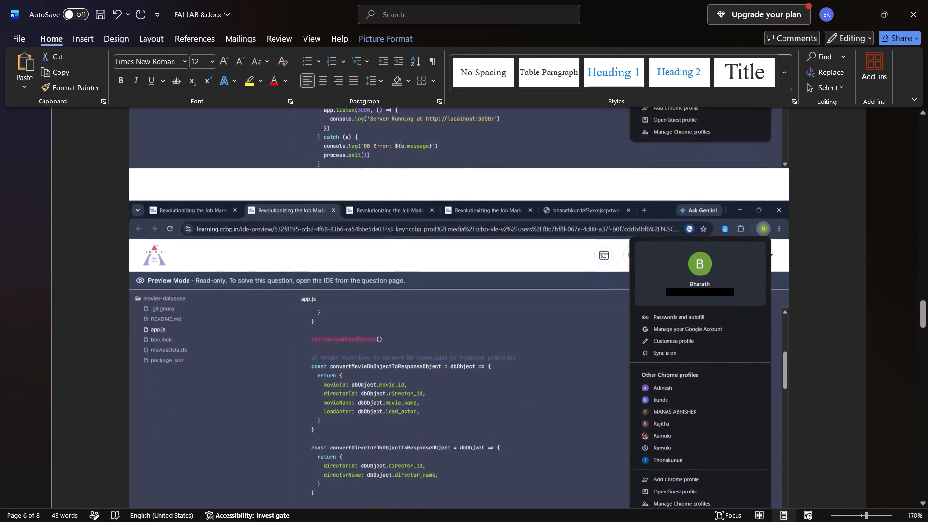
scroll(200, 293, "down", 4)
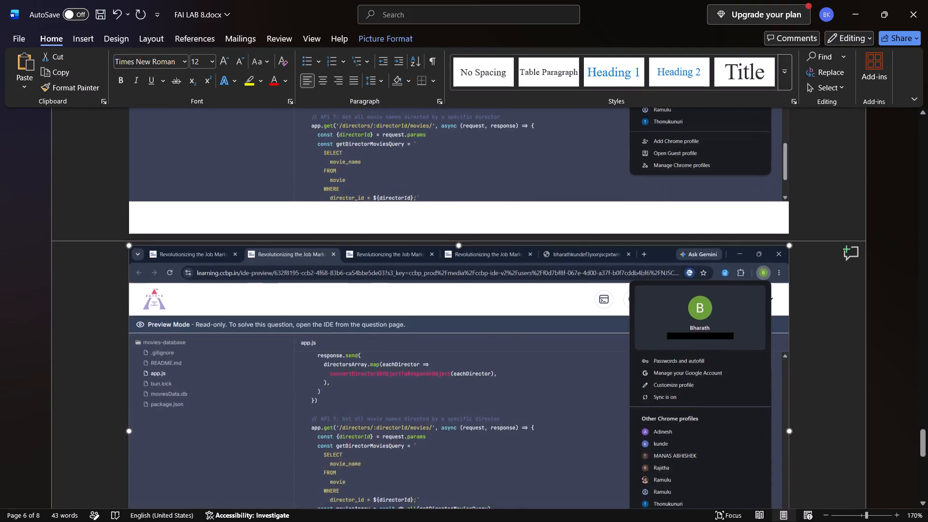
scroll(200, 293, "down", 1)
left_click(239, 315)
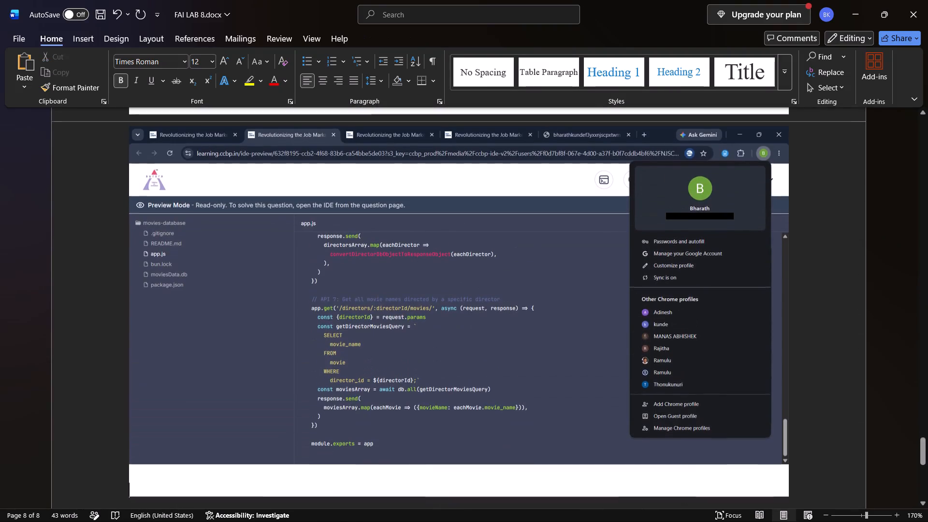
scroll(239, 315, "down", 1)
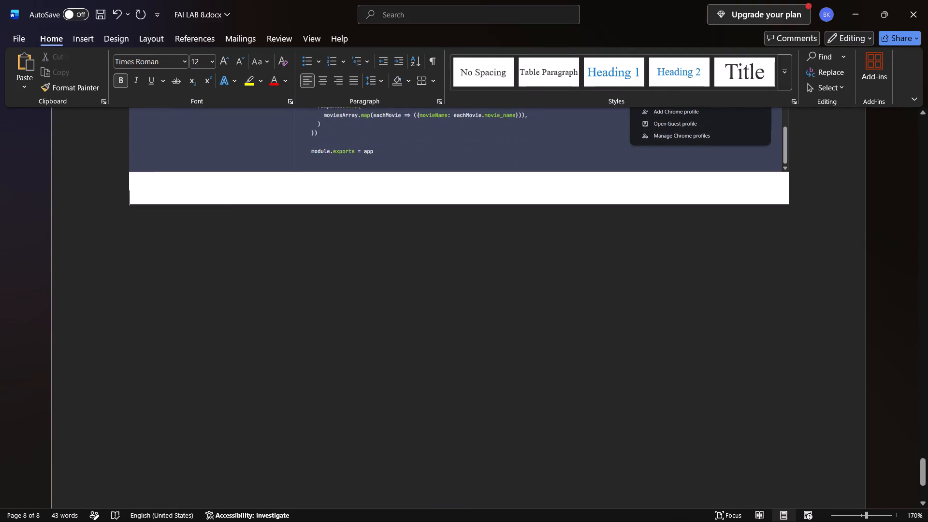
double_click(239, 315)
key("BackSpace")
key("BackSpace")
key("BackSpace")
key("BackSpace")
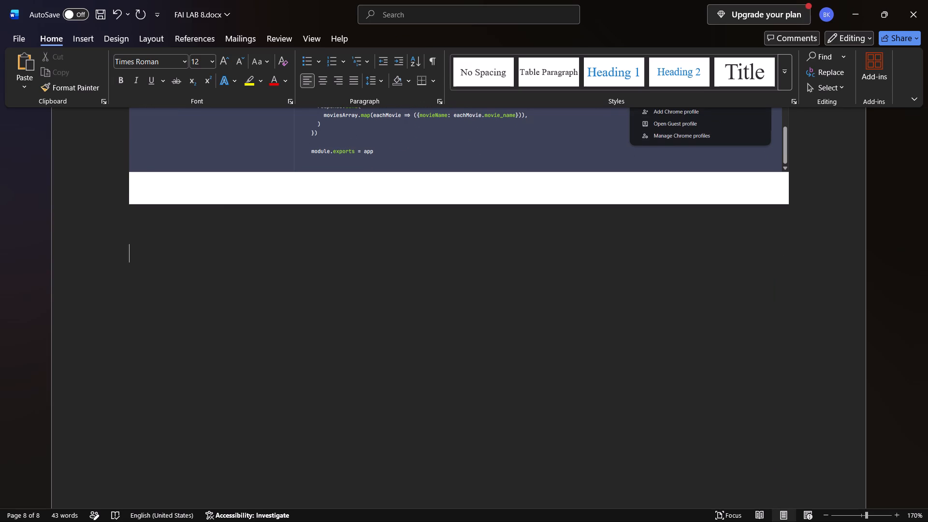
Switch to Chrome and show the SQLite and Database Operations Coding Practice page listing Cricket Team and Movies.
key("alt+Tab")
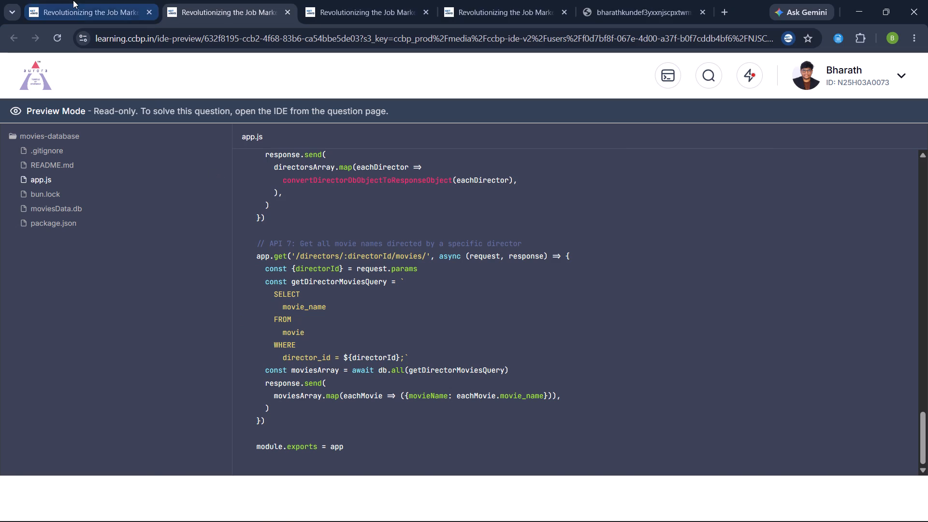
left_click(73, 0)
left_click(22, 112)
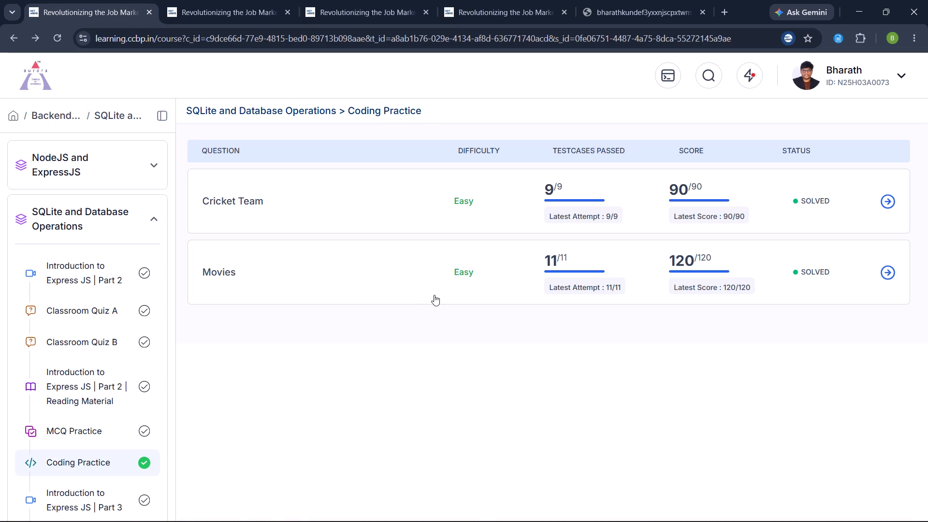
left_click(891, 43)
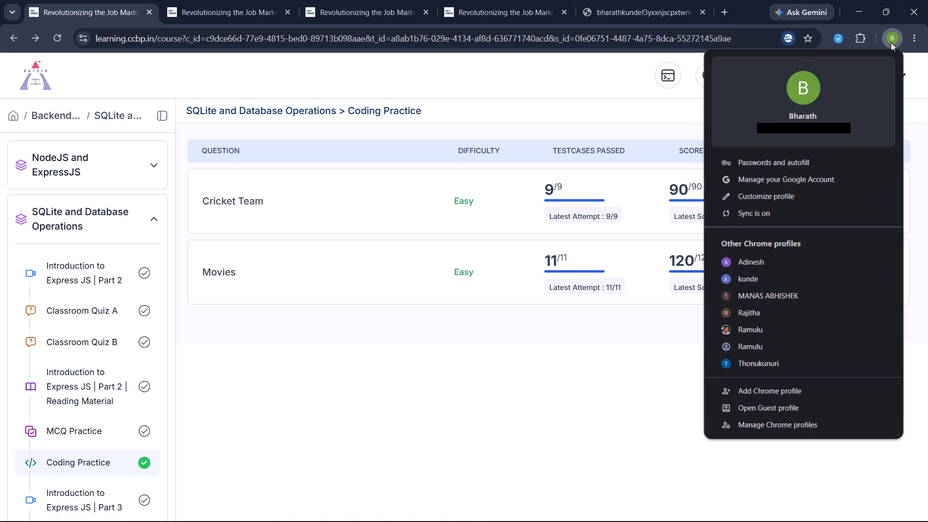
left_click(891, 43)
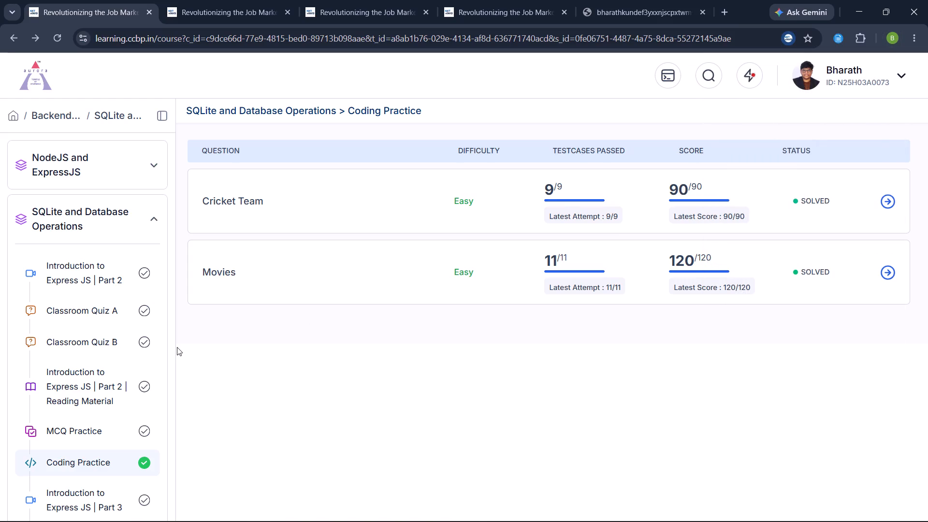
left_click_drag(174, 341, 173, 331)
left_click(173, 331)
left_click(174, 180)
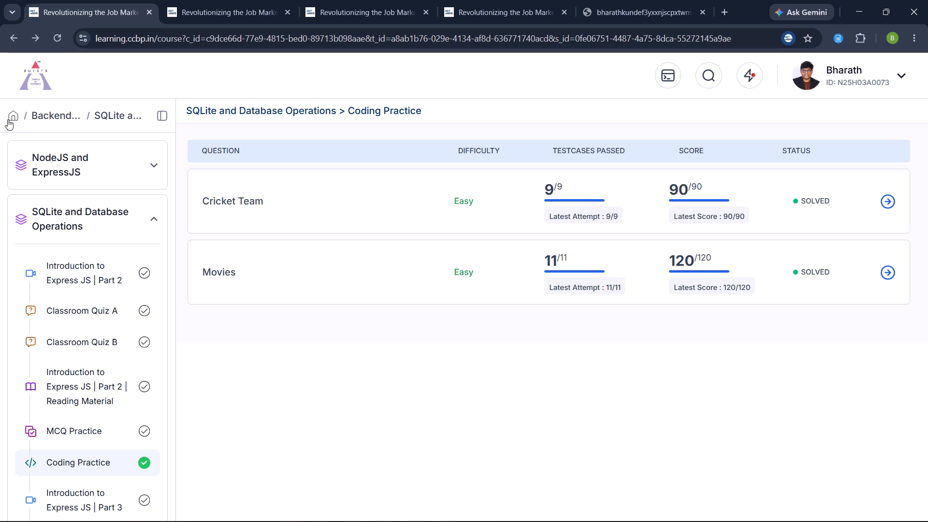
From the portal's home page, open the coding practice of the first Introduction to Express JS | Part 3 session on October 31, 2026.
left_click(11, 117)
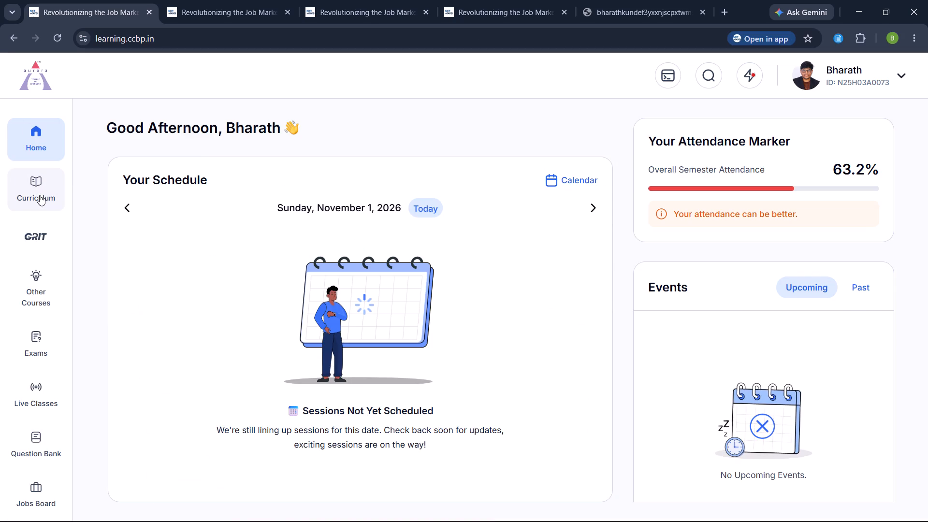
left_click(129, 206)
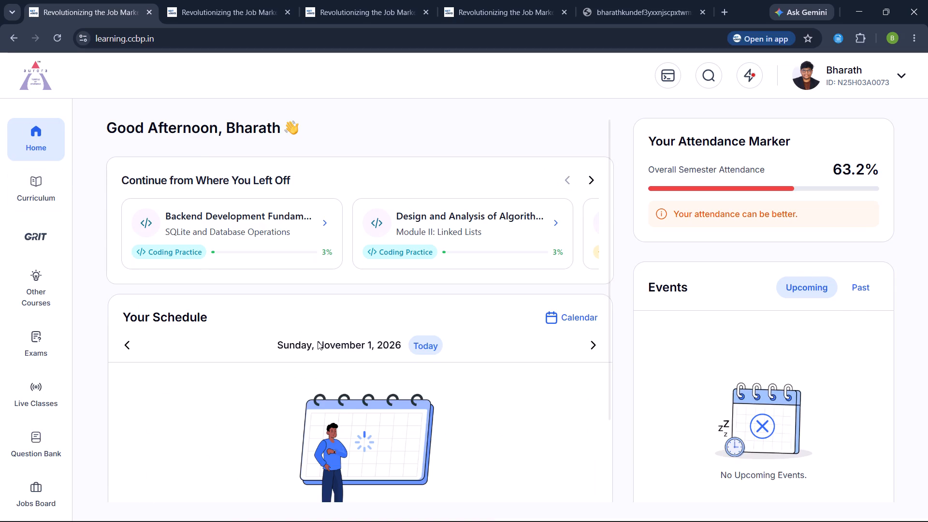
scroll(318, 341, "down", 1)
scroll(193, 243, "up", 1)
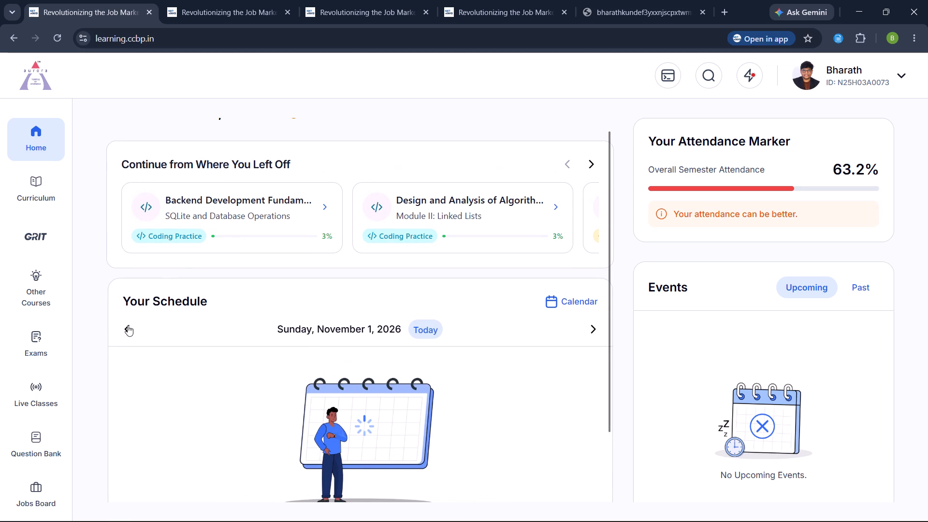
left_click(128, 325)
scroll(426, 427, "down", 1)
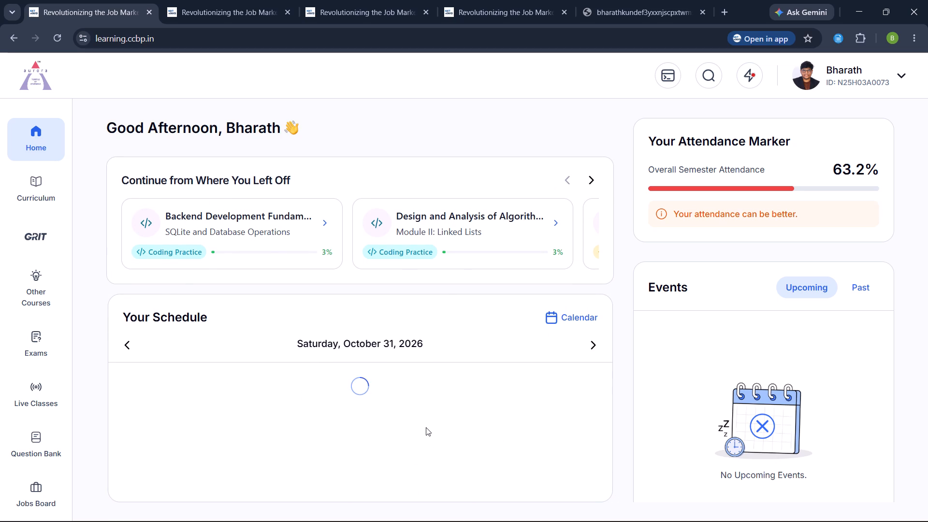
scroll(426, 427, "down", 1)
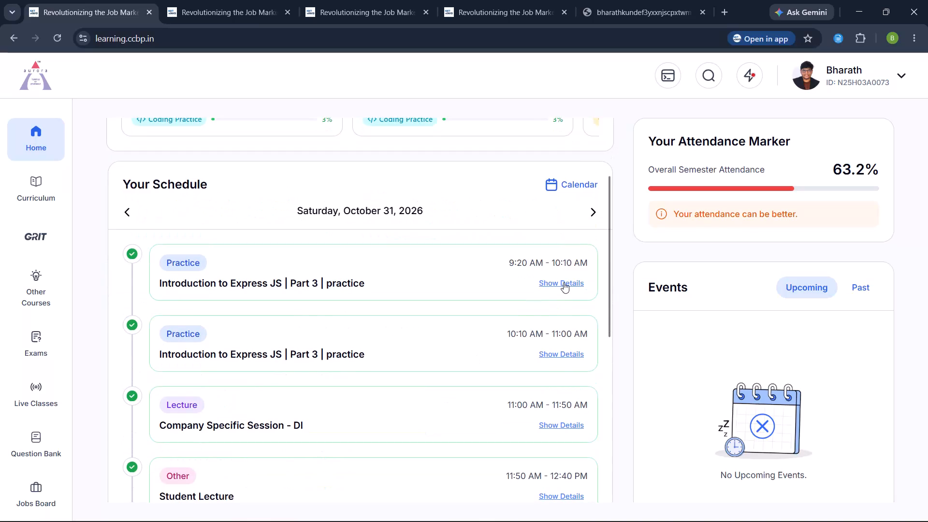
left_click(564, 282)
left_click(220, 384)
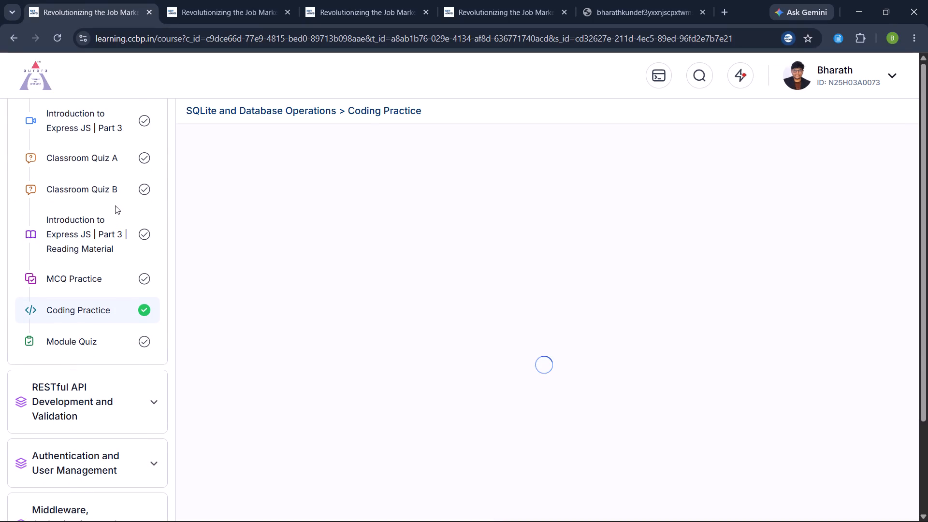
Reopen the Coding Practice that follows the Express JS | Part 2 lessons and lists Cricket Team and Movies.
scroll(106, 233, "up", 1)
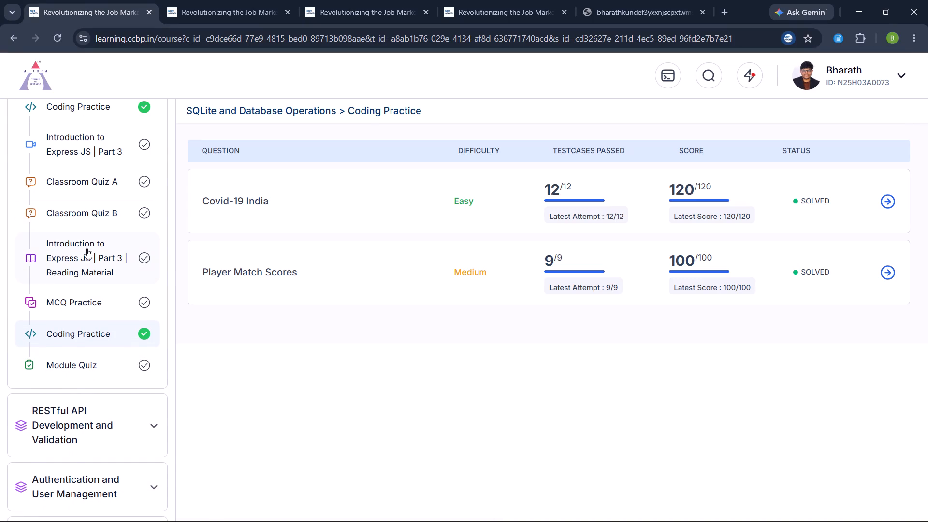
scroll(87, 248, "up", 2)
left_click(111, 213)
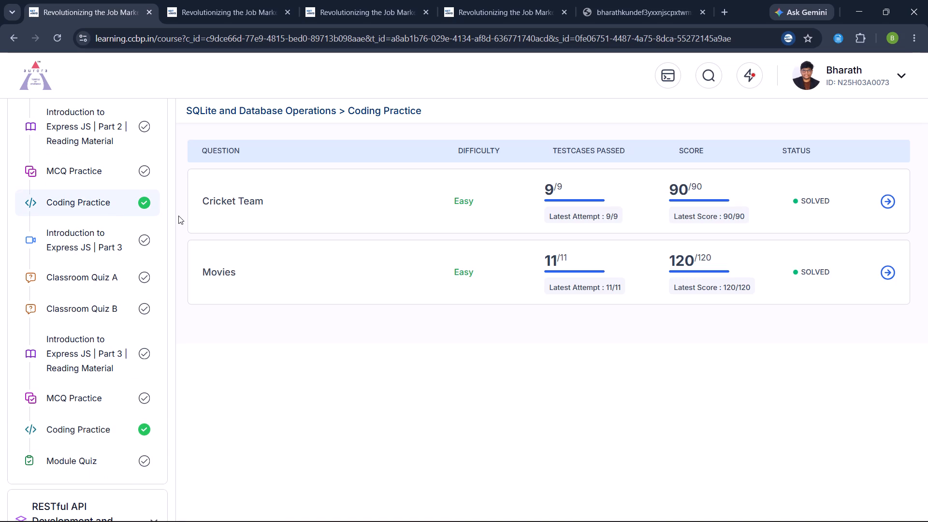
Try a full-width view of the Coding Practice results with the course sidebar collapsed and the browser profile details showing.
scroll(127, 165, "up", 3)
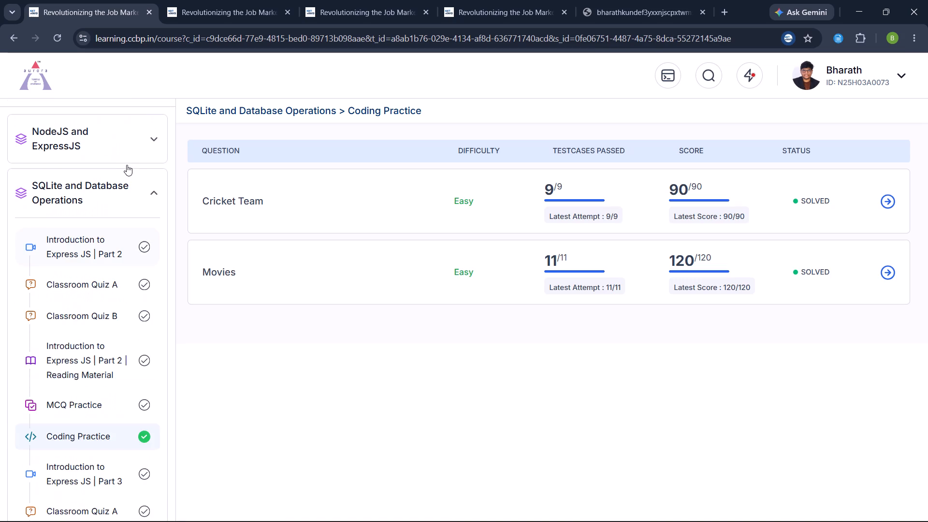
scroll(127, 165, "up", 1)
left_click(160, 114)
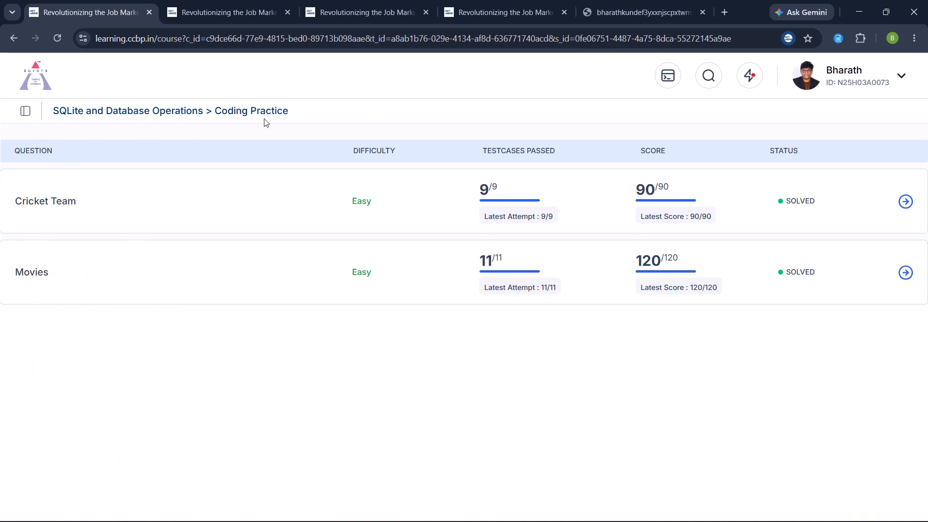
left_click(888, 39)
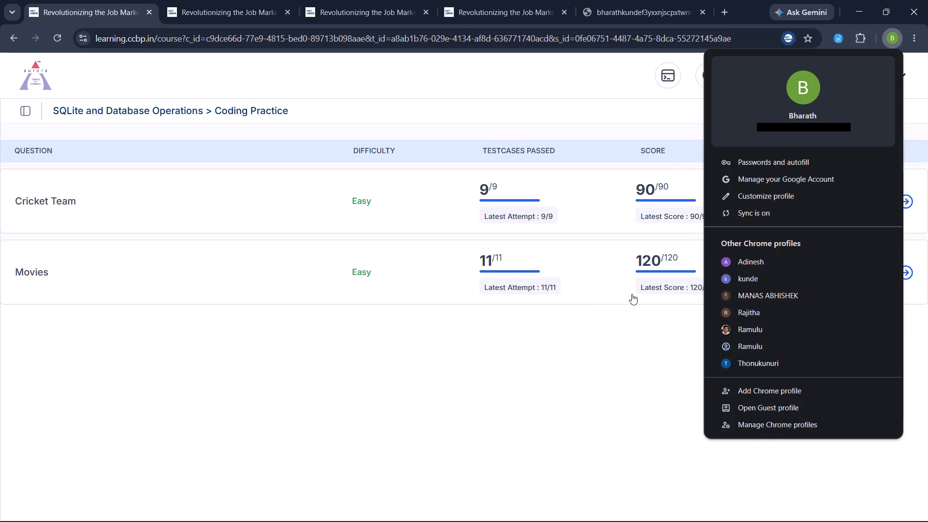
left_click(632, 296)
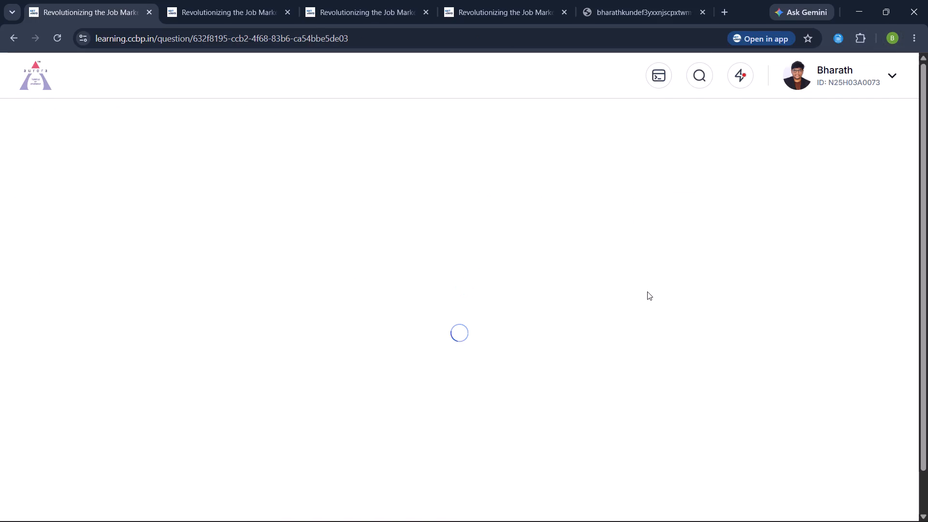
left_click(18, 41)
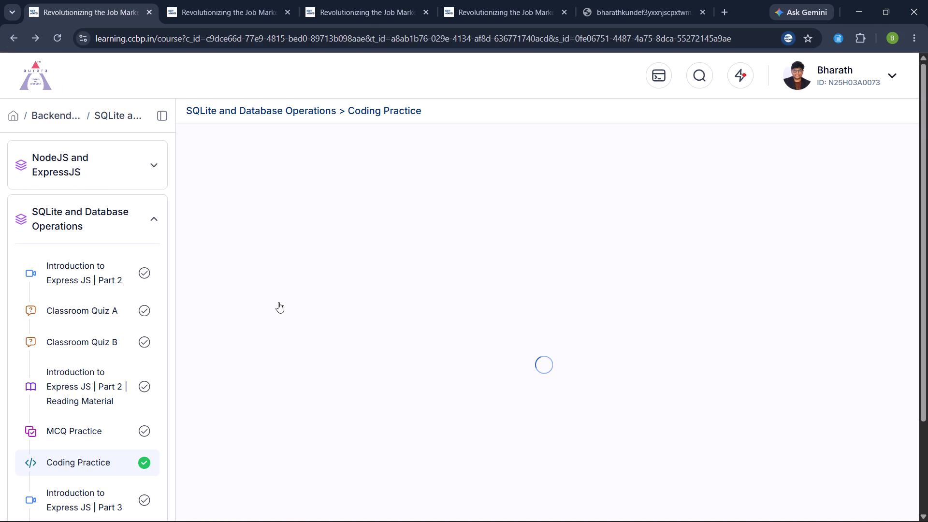
Capture the full-screen Coding Practice results for Cricket Team and Movies and paste the screenshot at the end of the Word report.
scroll(96, 365, "down", 2)
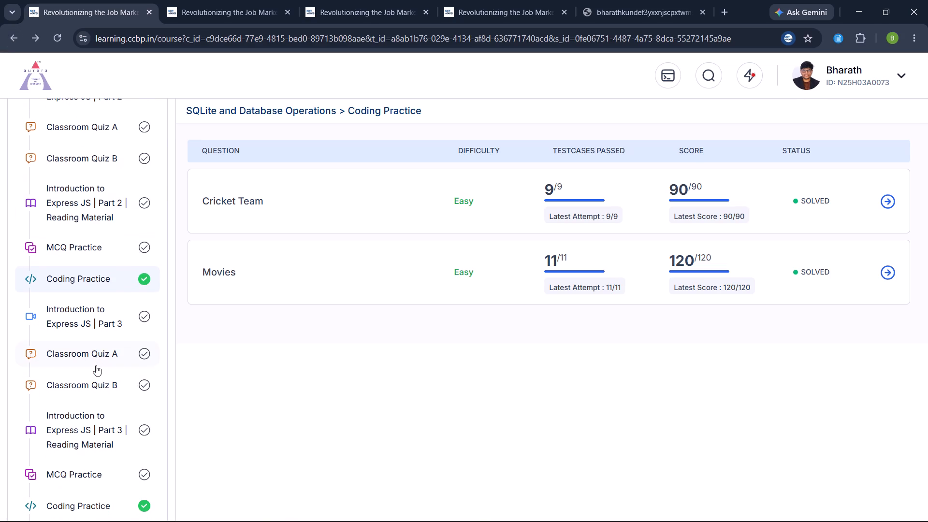
key("super+Print")
left_click(643, 507)
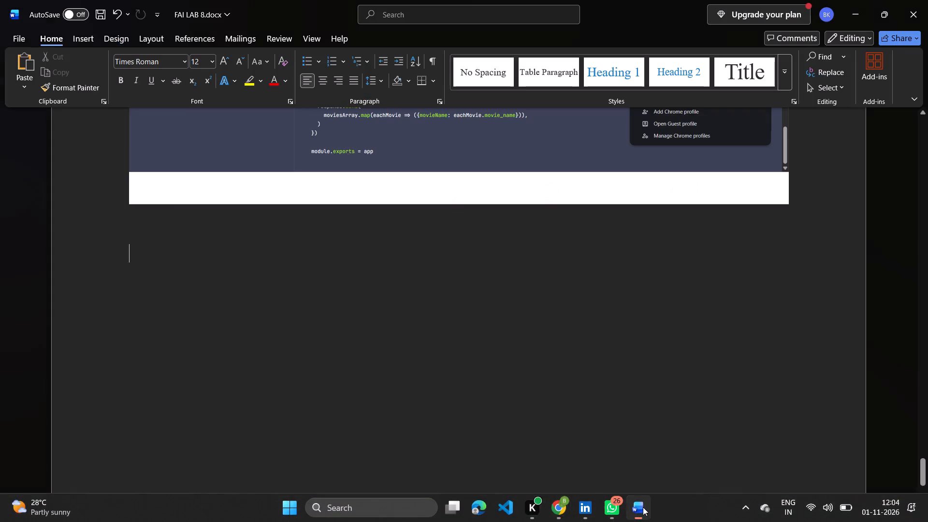
key("ctrl+v")
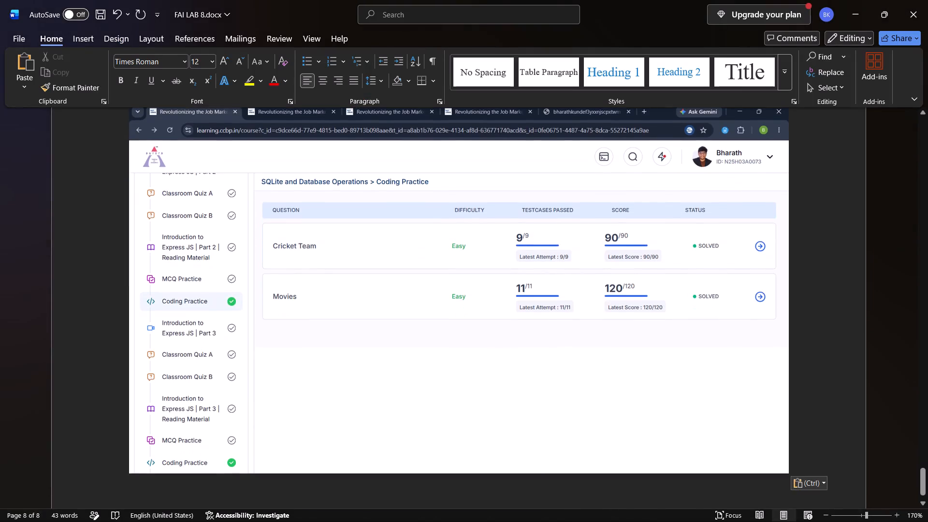
Set the Name of the Assessment in the table on the report's first page to Lab Report - 2.
scroll(446, 390, "up", 8)
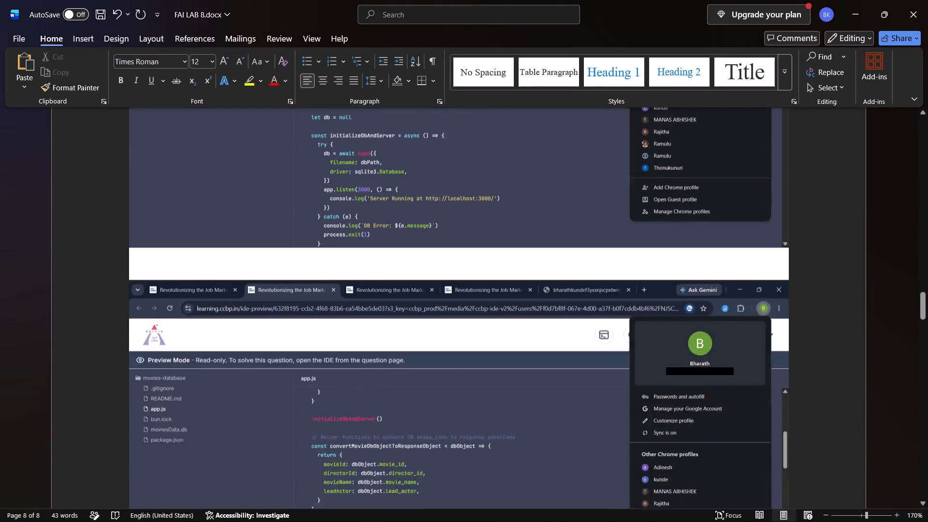
scroll(446, 390, "up", 8)
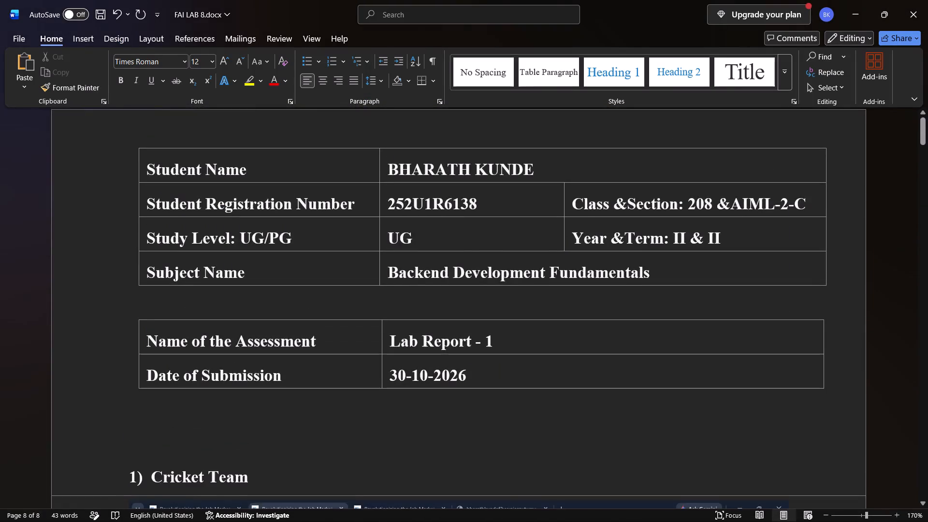
left_click(506, 346)
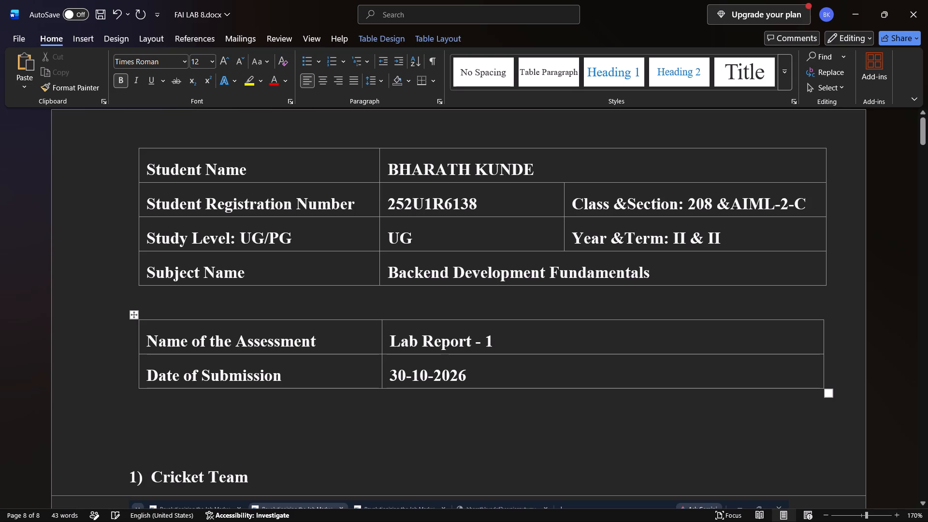
key("BackSpace")
key("2")
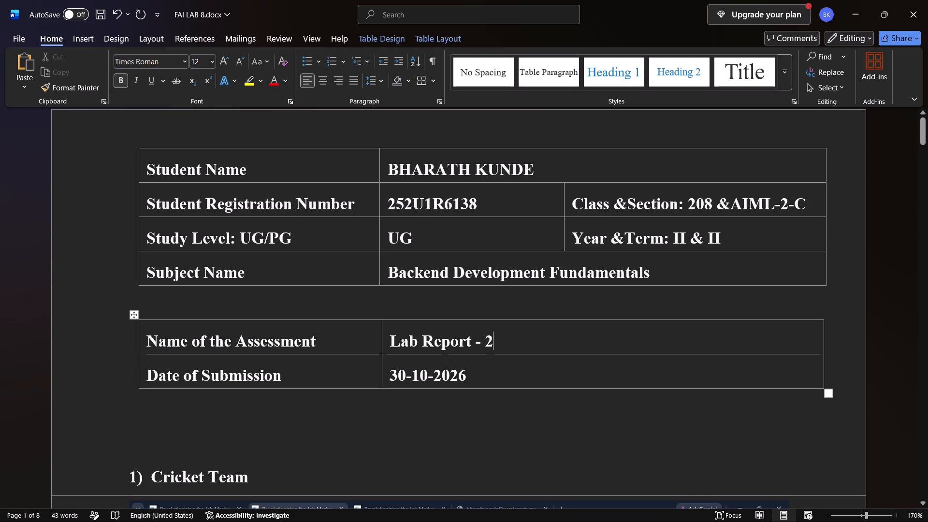
Change the day in the Date of Submission so it reads 1-10-2026.
left_click(404, 383)
key("BackSpace")
key("BackSpace")
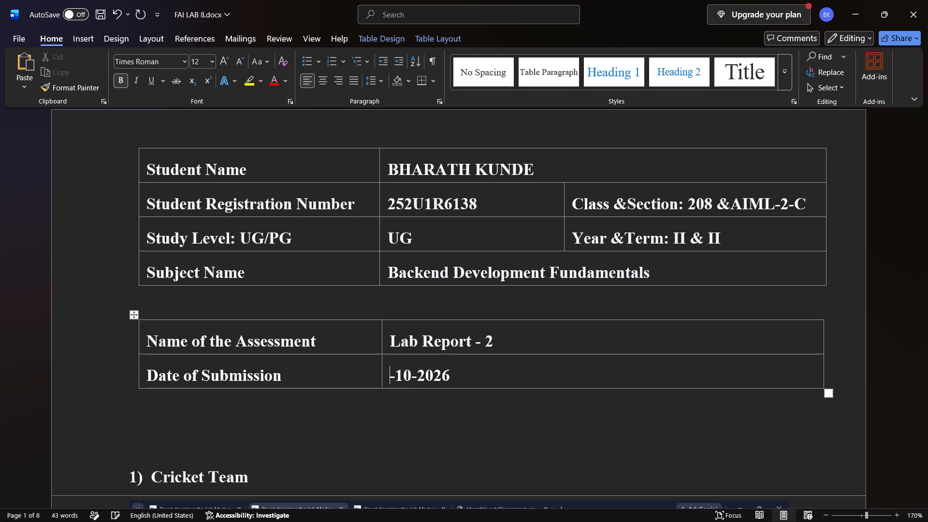
key("1")
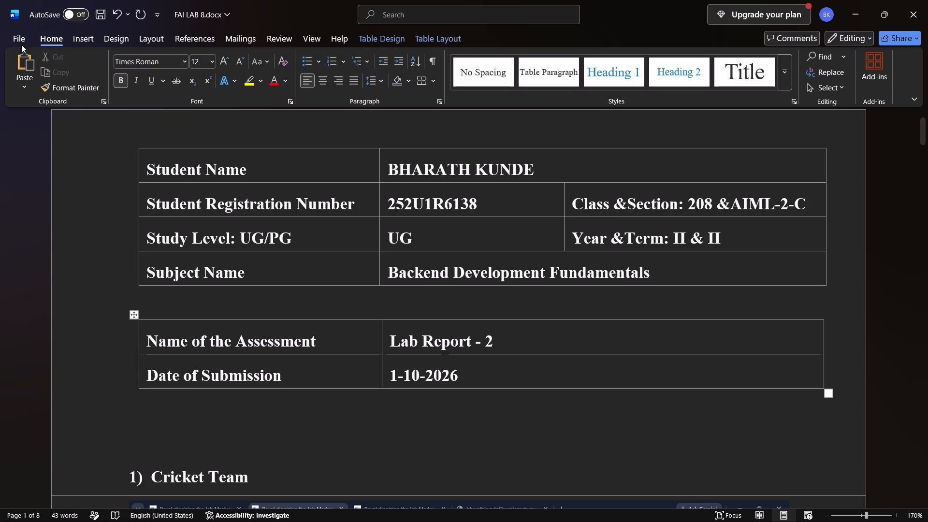
Start exporting the report as a PDF document and set its file name to BACKEND_LAB_2.pdf.
left_click(21, 36)
left_click(29, 266)
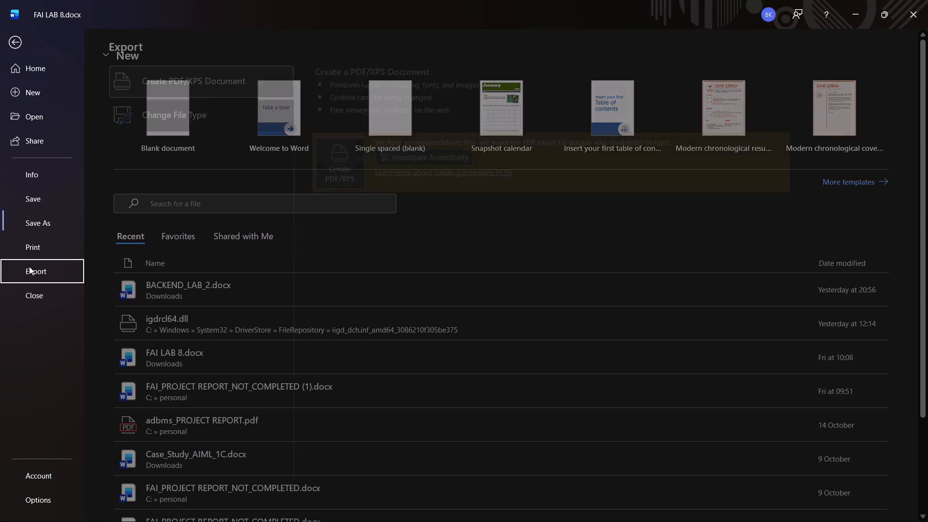
left_click(332, 152)
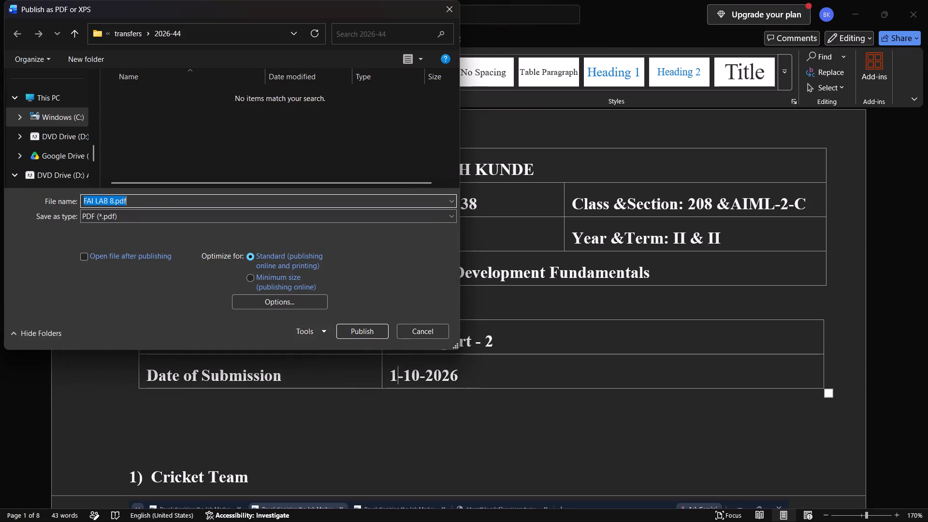
left_click(113, 203)
key("BackSpace")
key("BackSpace")
key("BackSpace")
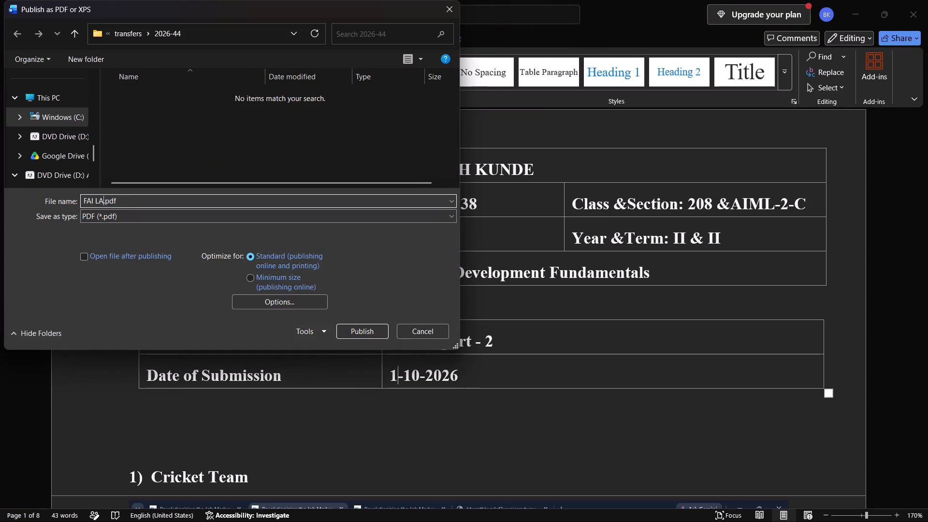
key("BackSpace")
key("BackSpace")
key("BackSpace")
key("BackSpace")
key("BackSpace")
key("BackSpace")
type("BA")
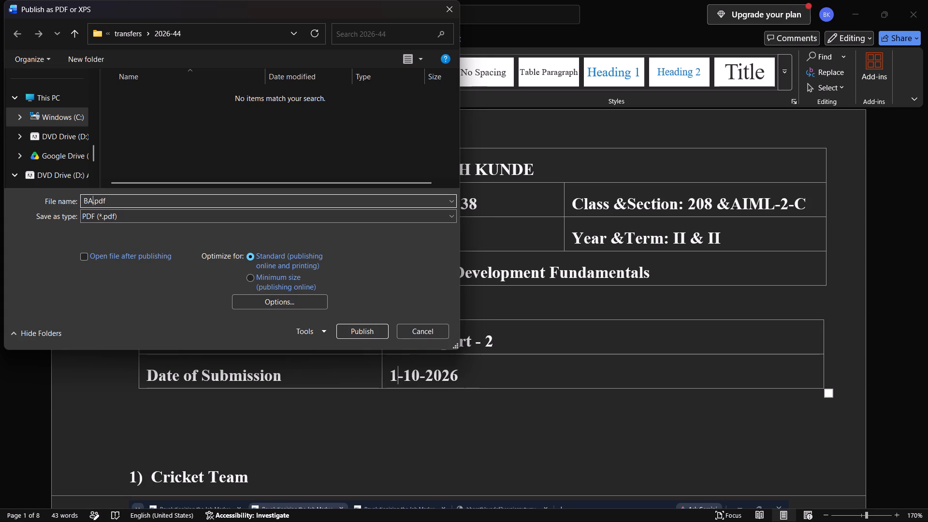
type("CKEND")
key("shift+underscore")
type("LAB")
type("_2")
Publish the PDF to the 2ND_YEAR_TERM_2 folder, replacing the existing file of the same name.
scroll(13, 155, "down", 1)
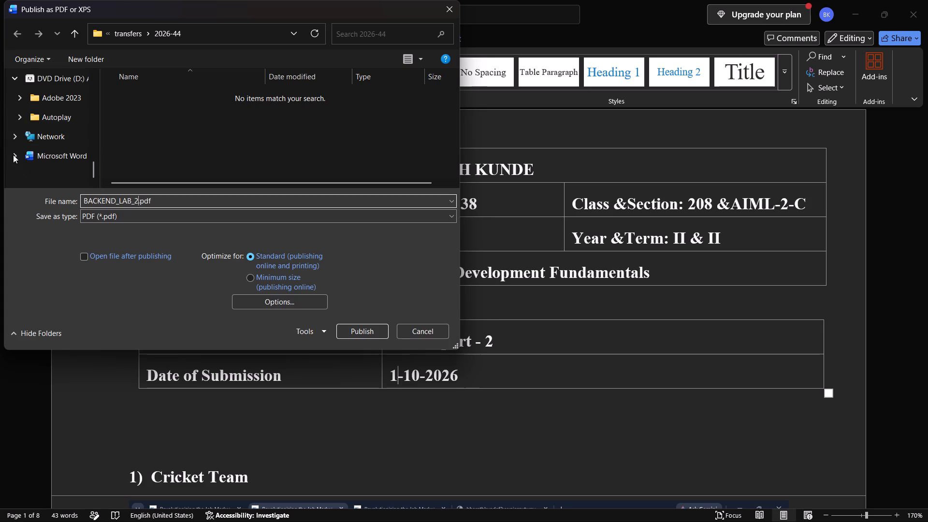
scroll(53, 113, "up", 1)
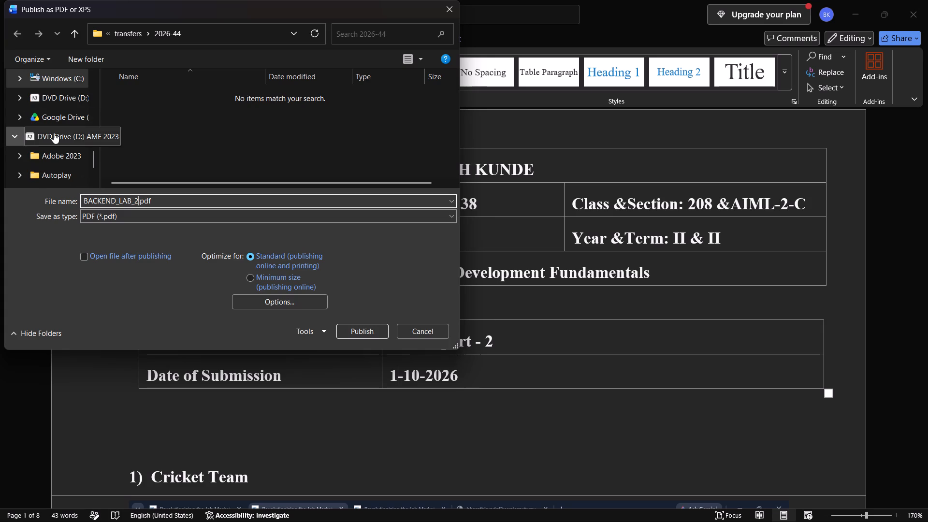
scroll(54, 133, "up", 2)
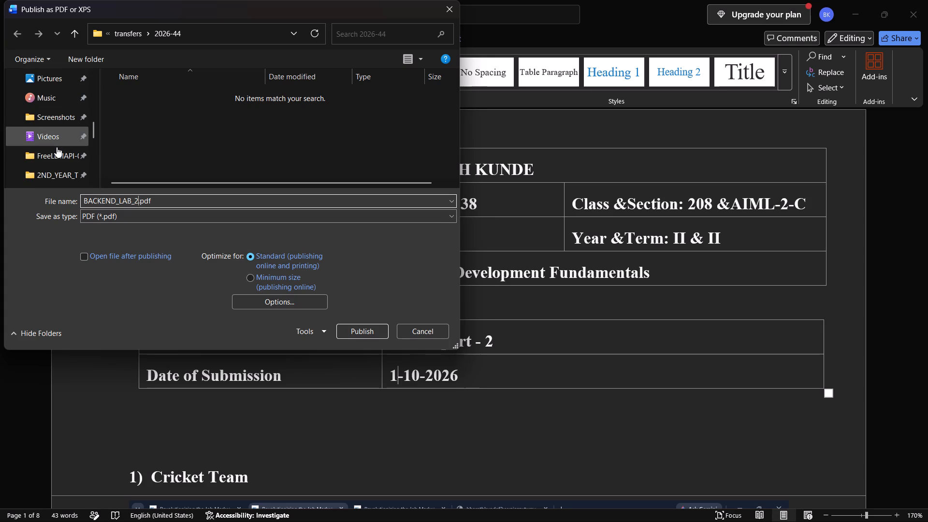
left_click(57, 174)
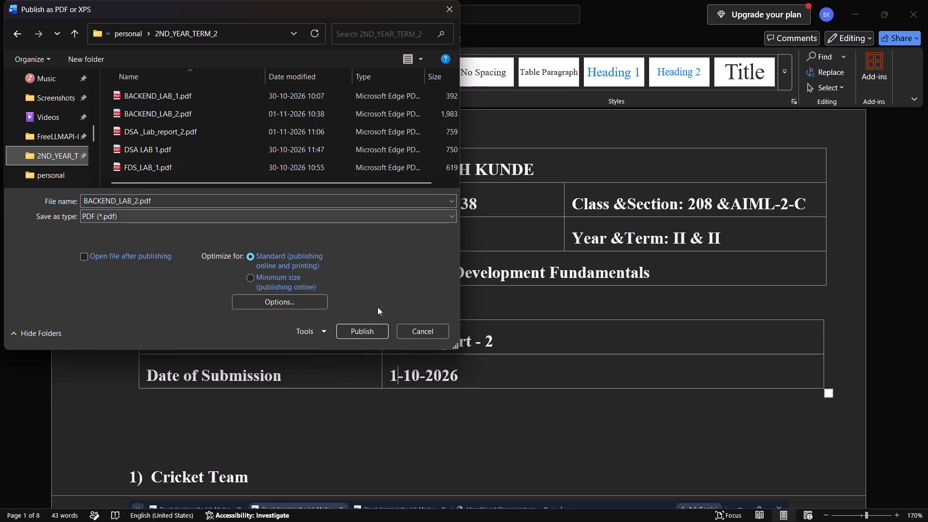
left_click(370, 331)
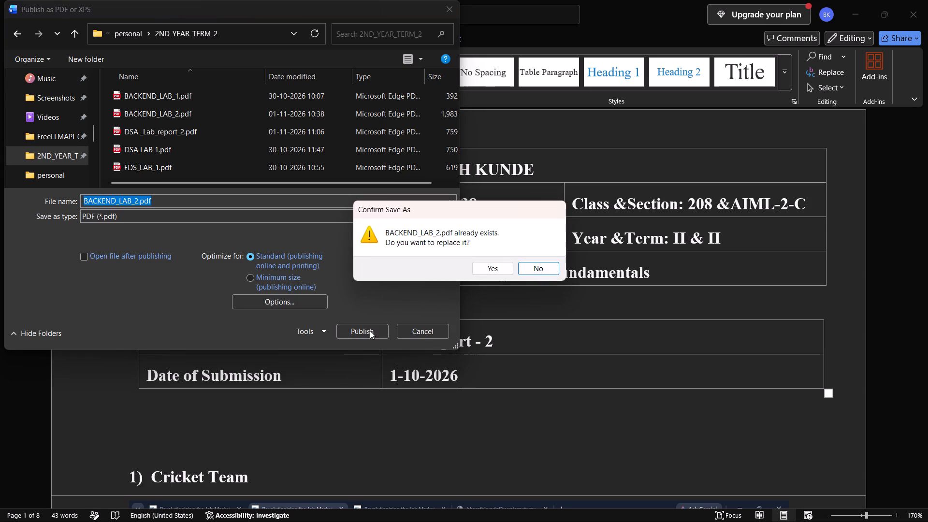
left_click(478, 270)
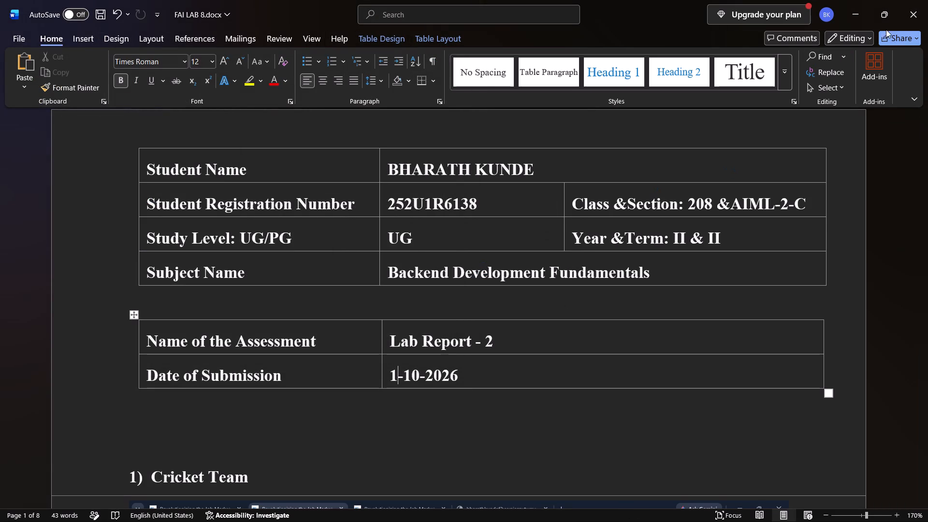
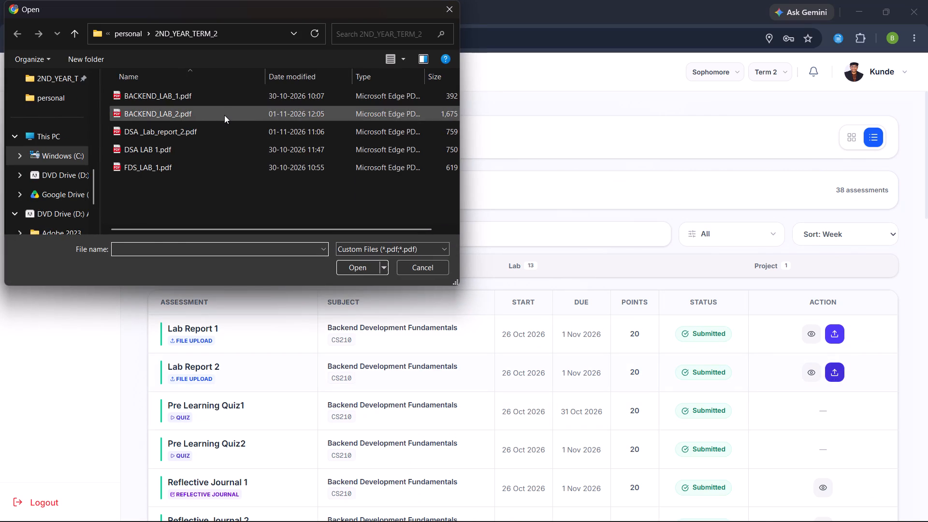
Choose BACKEND_LAB_2.pdf from the 2ND_YEAR_TERM_2 folder and upload it as the Lab Report 2 submission.
left_click(224, 115)
left_click(361, 269)
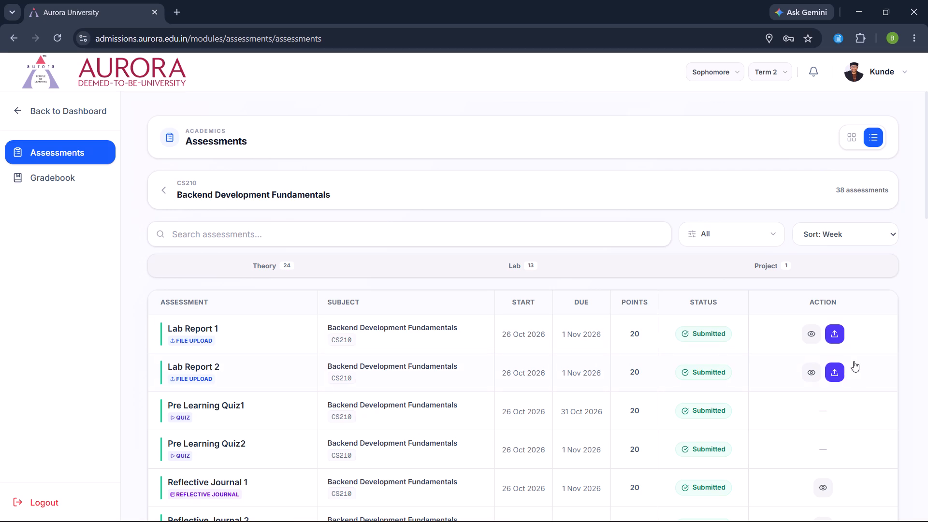
Open the submitted Lab Report 2 file and review it from the cover details through to the last page's screenshots.
left_click(809, 374)
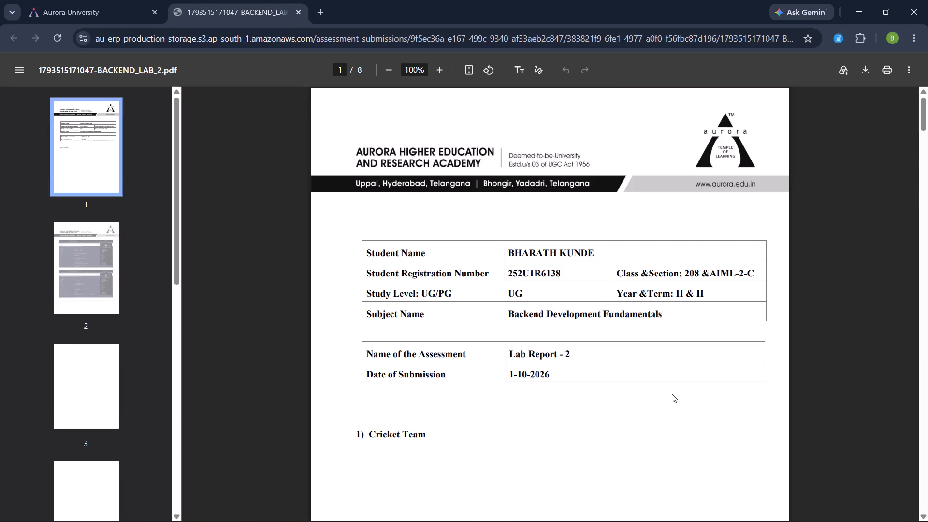
scroll(672, 394, "down", 4)
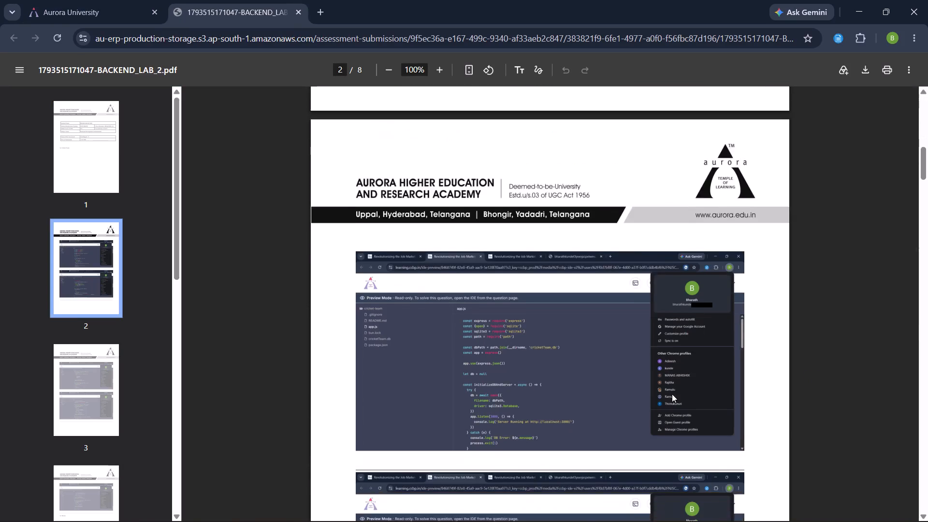
scroll(672, 394, "down", 3)
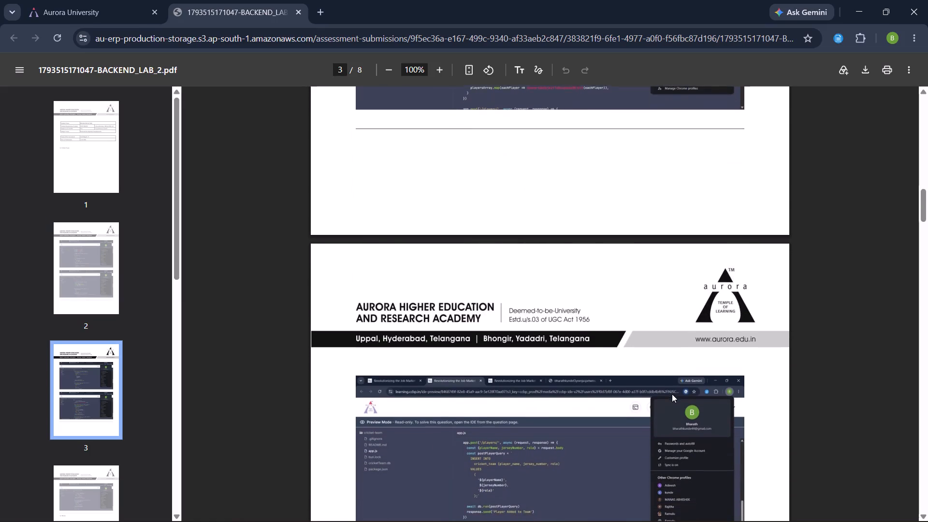
scroll(672, 394, "down", 1)
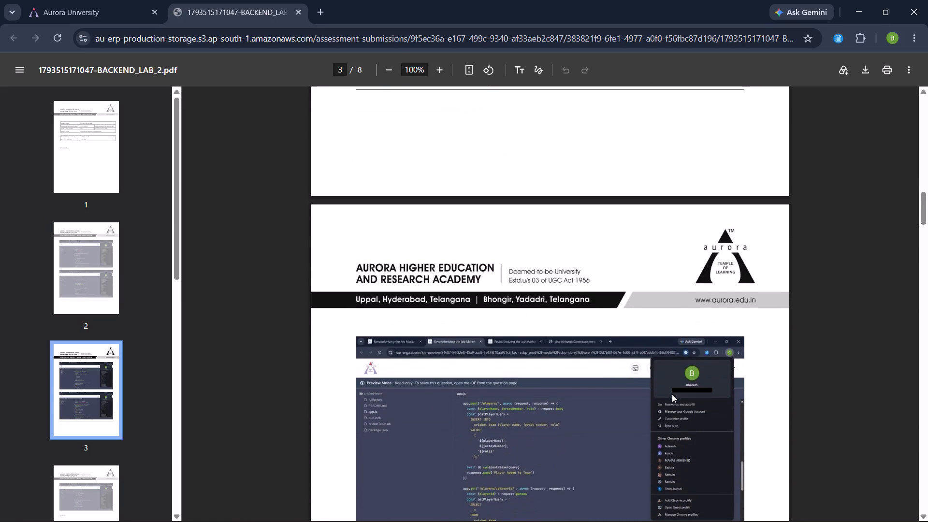
scroll(672, 394, "down", 4)
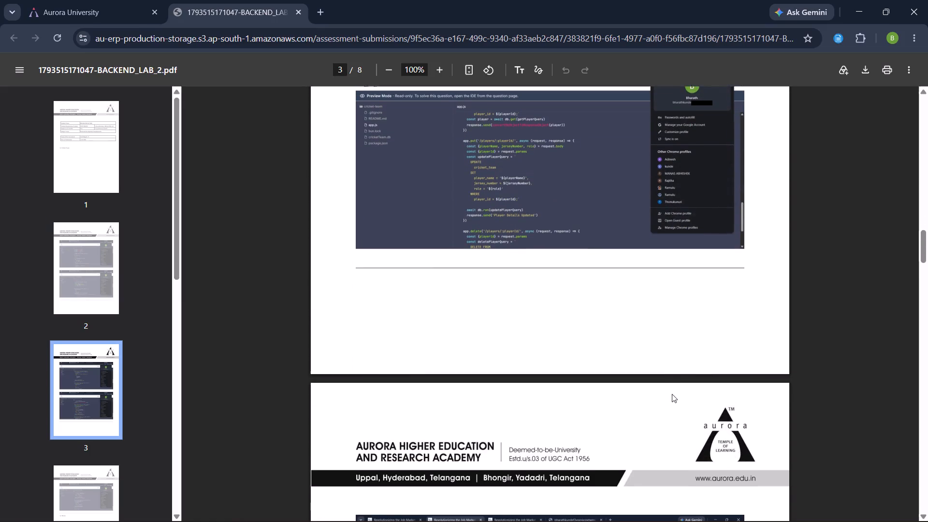
scroll(672, 394, "down", 2)
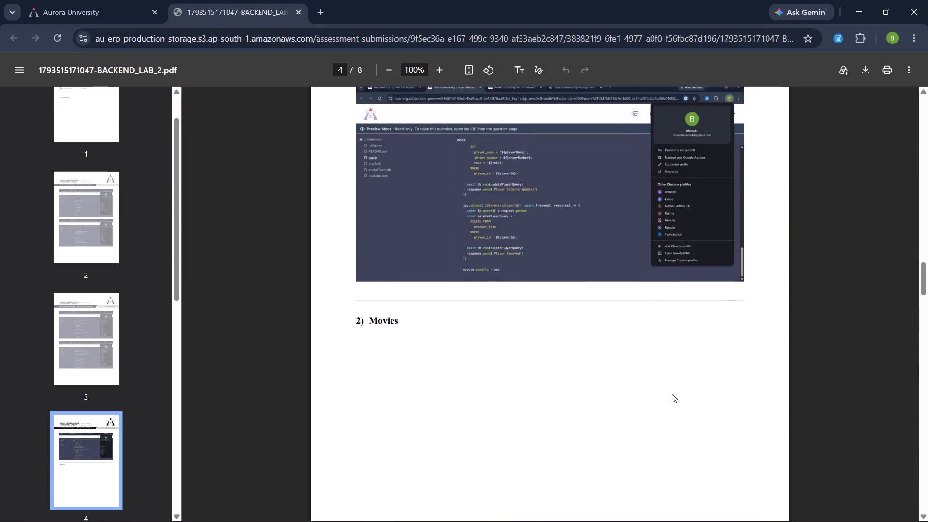
scroll(672, 394, "down", 5)
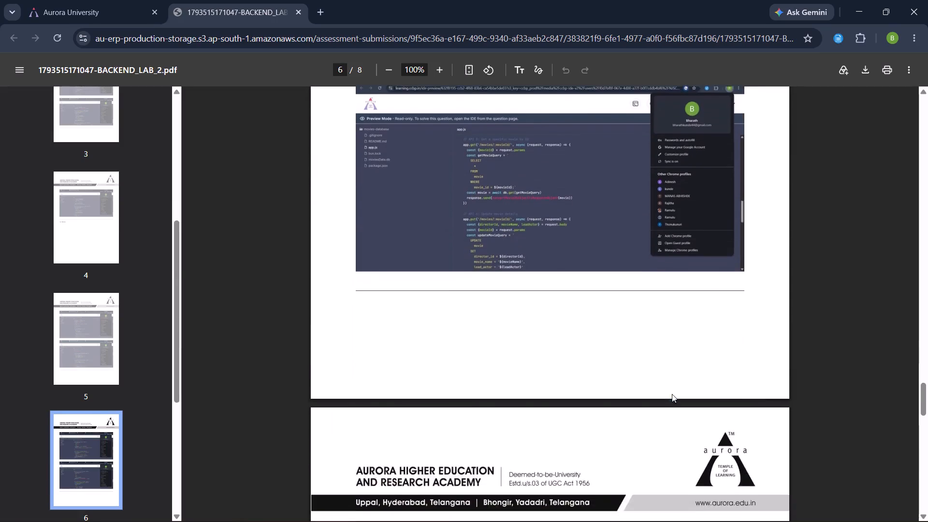
scroll(672, 394, "down", 2)
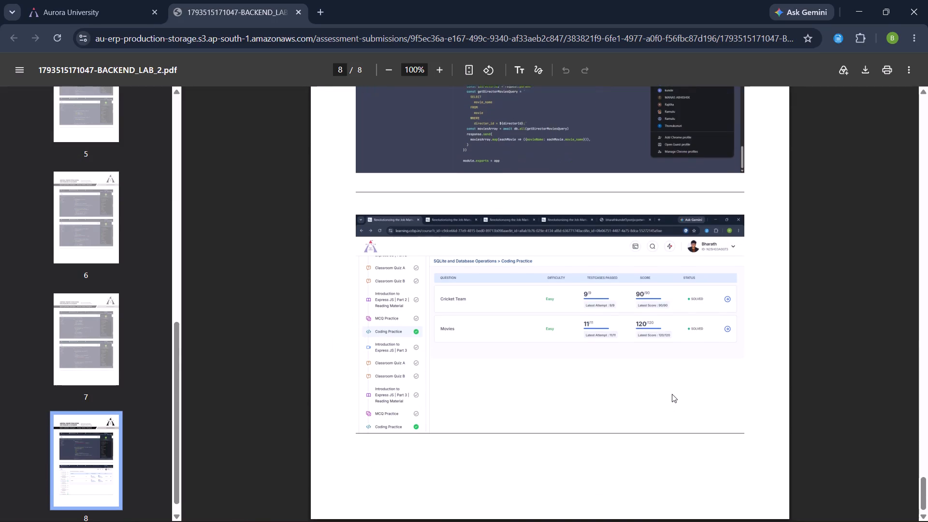
Go back to the cover page of the submitted PDF and check its details and all the code screenshots again.
scroll(672, 394, "up", 18)
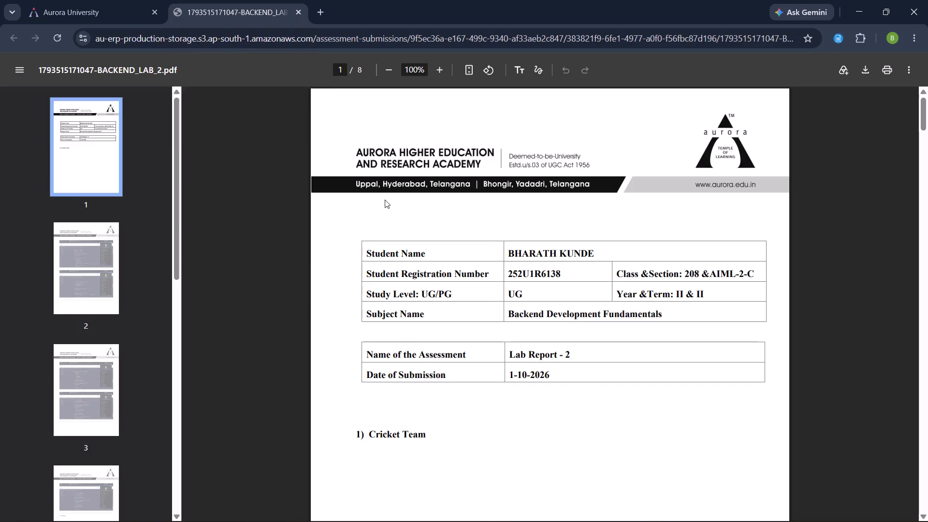
scroll(385, 200, "down", 4)
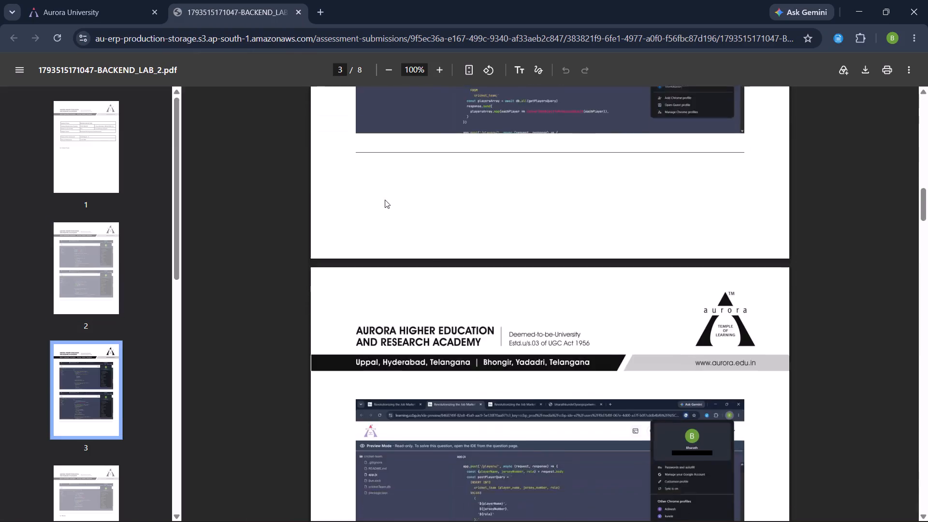
scroll(385, 200, "down", 4)
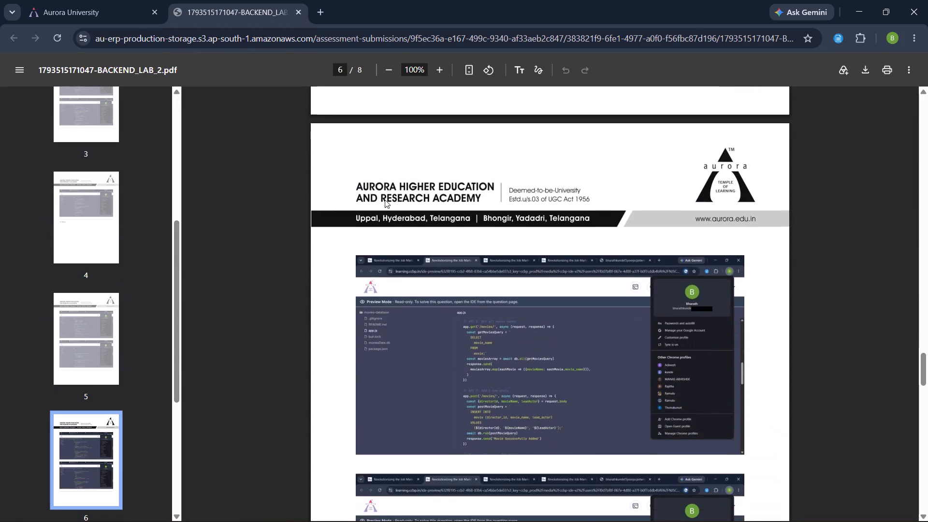
scroll(385, 200, "down", 5)
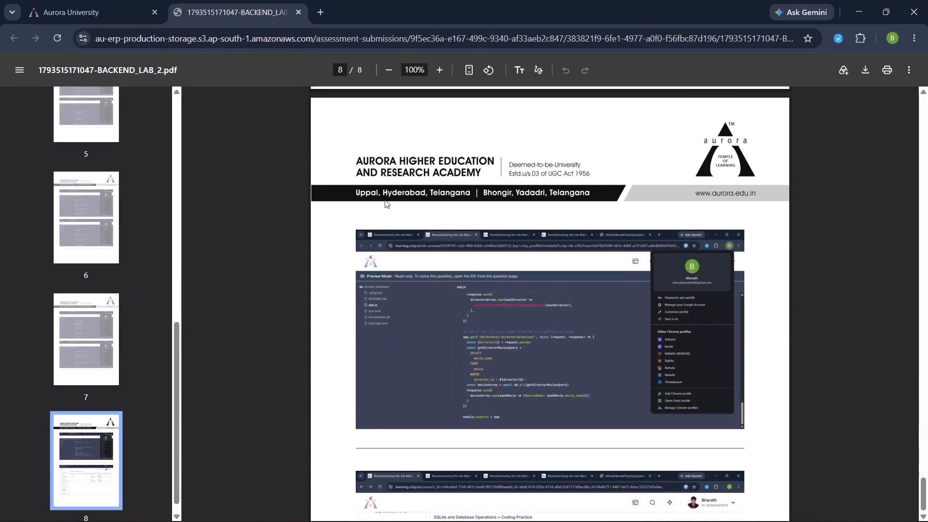
scroll(385, 200, "up", 3)
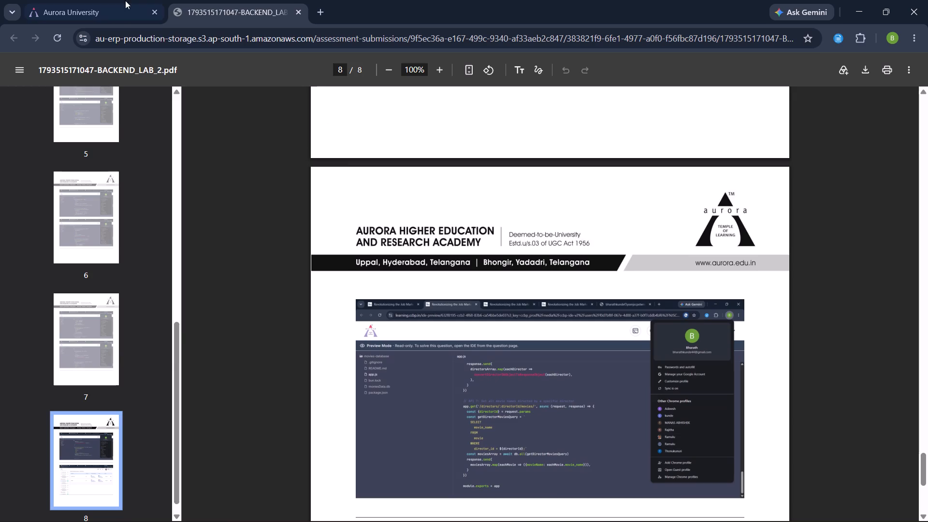
Review the submitted PDF backwards from the Movies code to the cover page, and recheck the first Cricket Team screenshots.
left_click(105, 8)
left_click(209, 4)
scroll(376, 263, "up", 5)
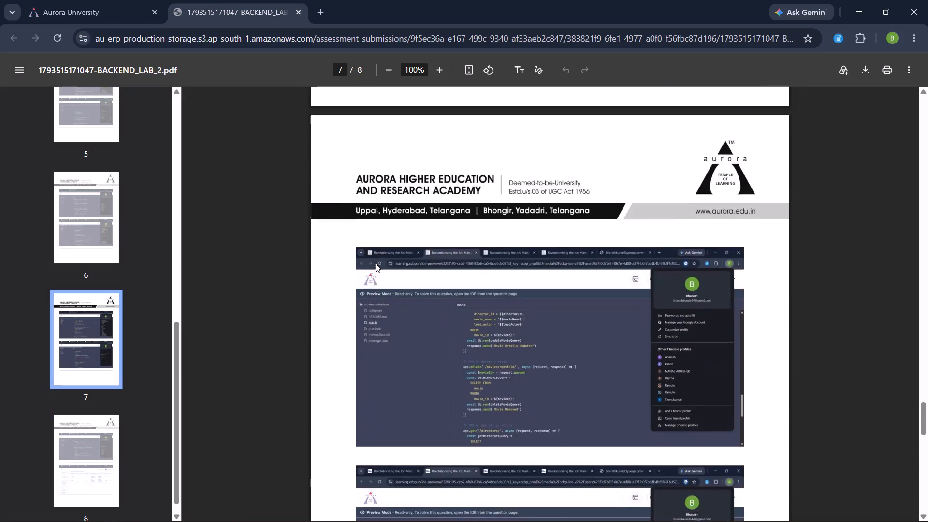
scroll(376, 263, "up", 3)
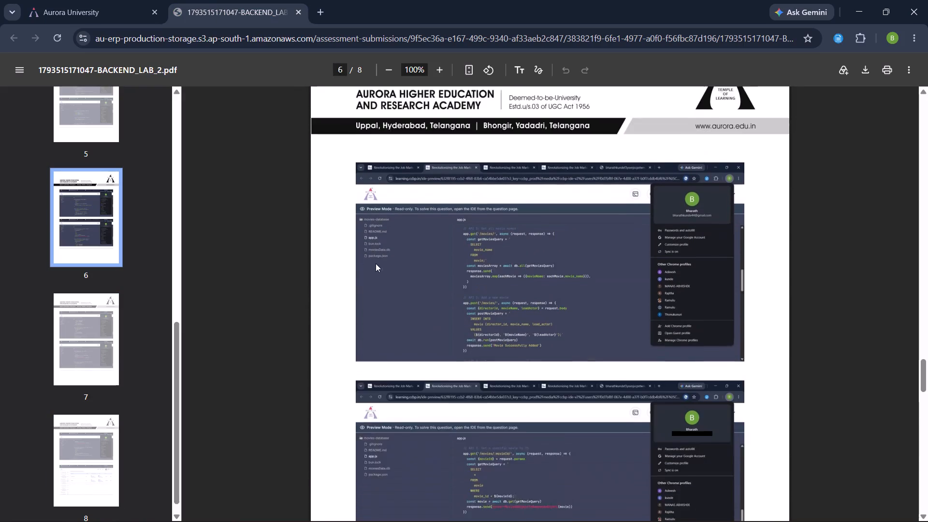
scroll(376, 263, "up", 3)
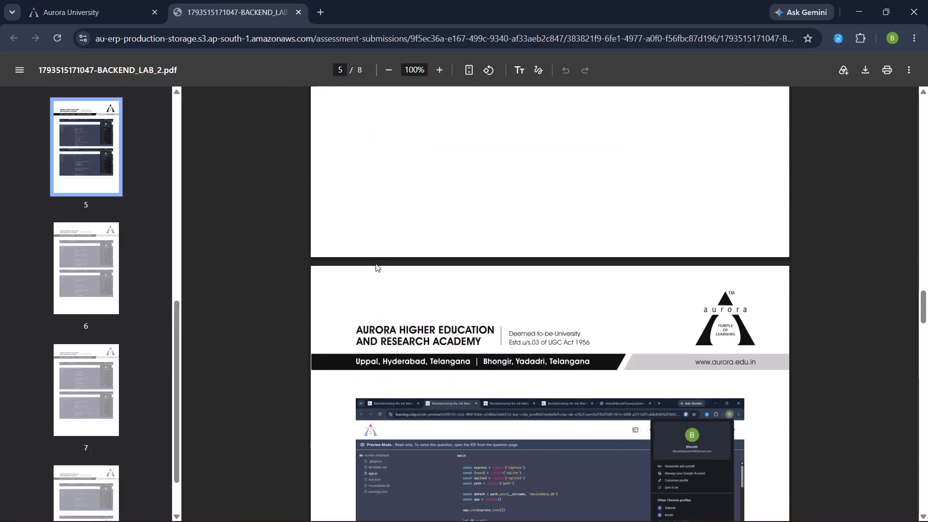
scroll(376, 263, "up", 4)
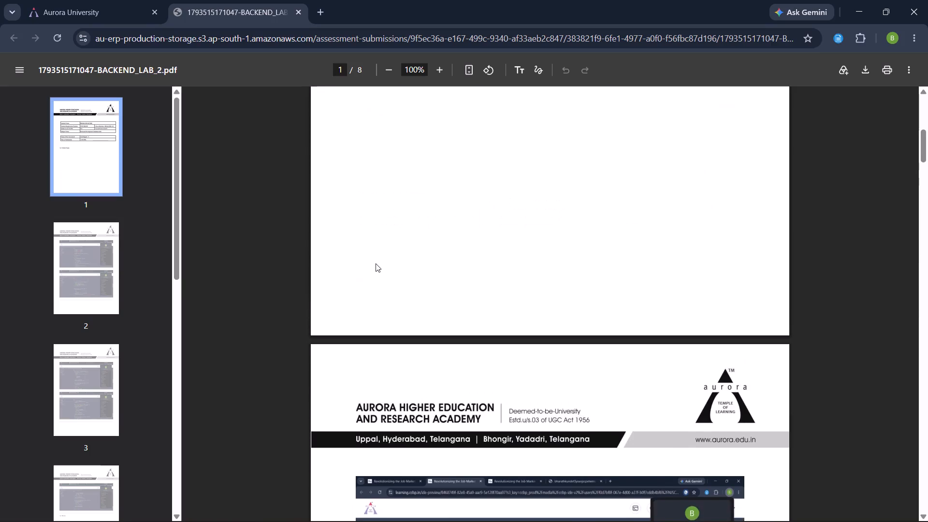
scroll(376, 263, "up", 3)
scroll(376, 263, "down", 2)
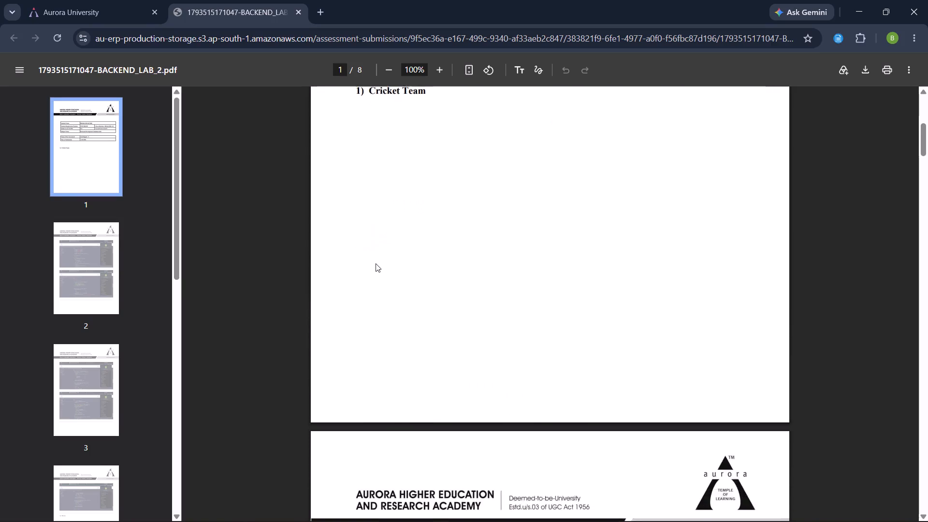
scroll(376, 263, "down", 2)
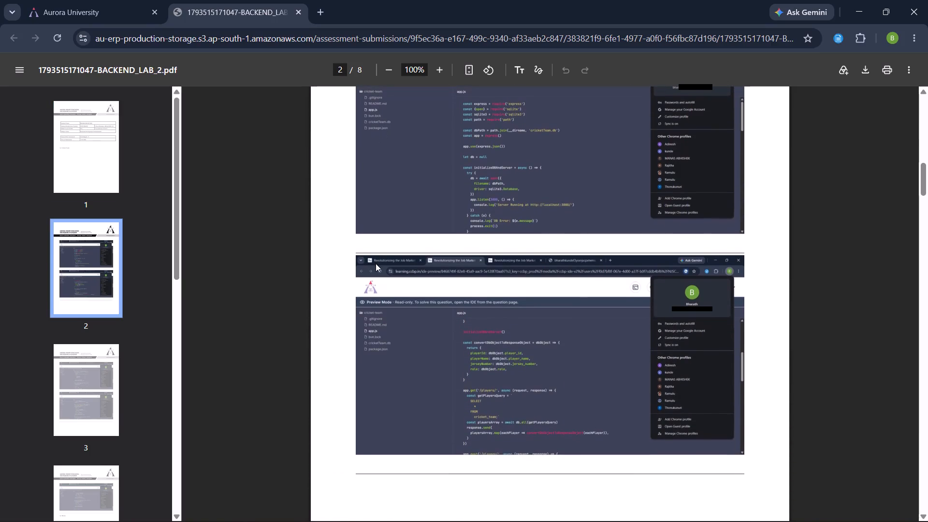
scroll(449, 263, "down", 2)
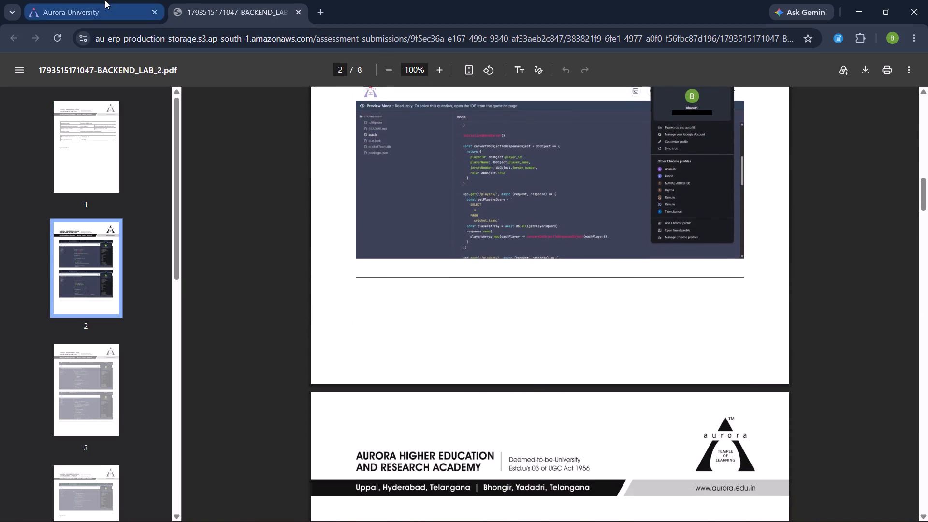
Examine the rest of the submitted PDF from the Cricket Team code to the coding practice status table on page 8.
left_click(105, 0)
left_click(228, 3)
scroll(382, 217, "up", 1)
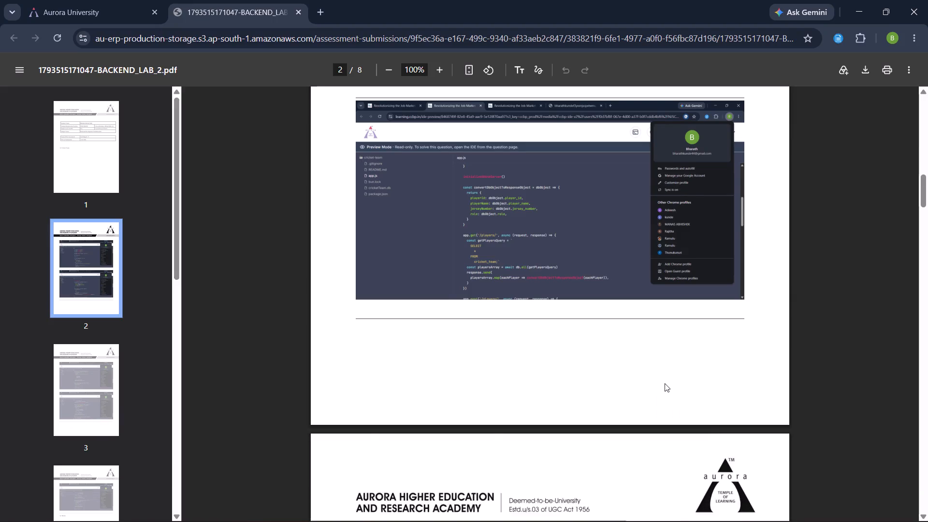
scroll(665, 383, "down", 5)
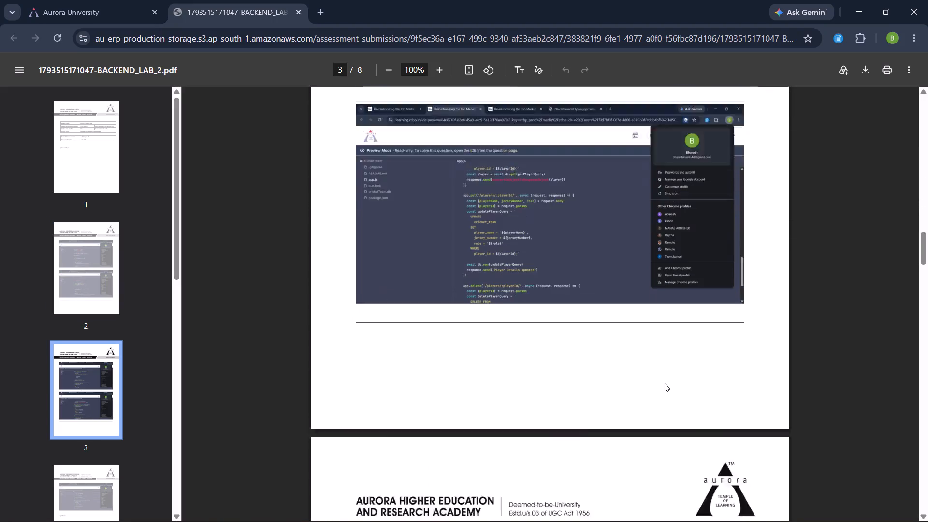
scroll(665, 383, "down", 9)
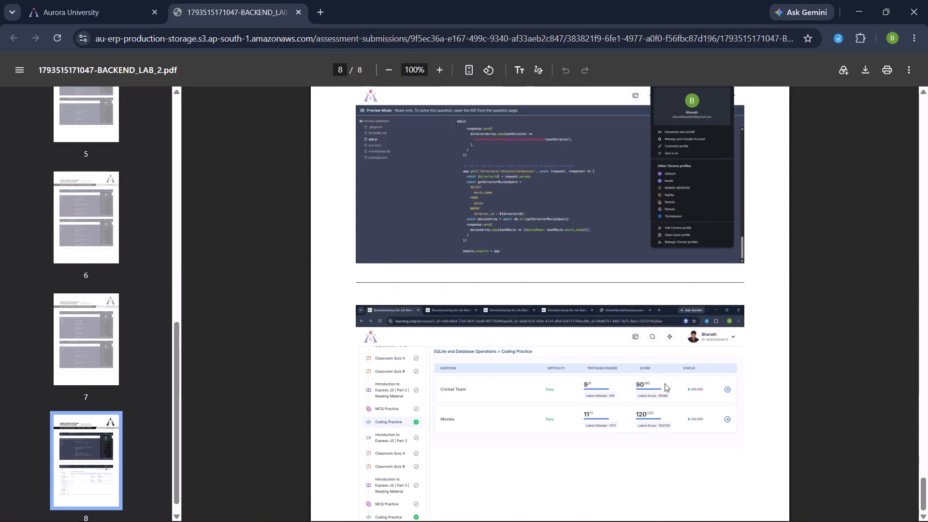
Return to the Backend Development Fundamentals assessments list and check the status of the submitted and upcoming assessments.
left_click(103, 0)
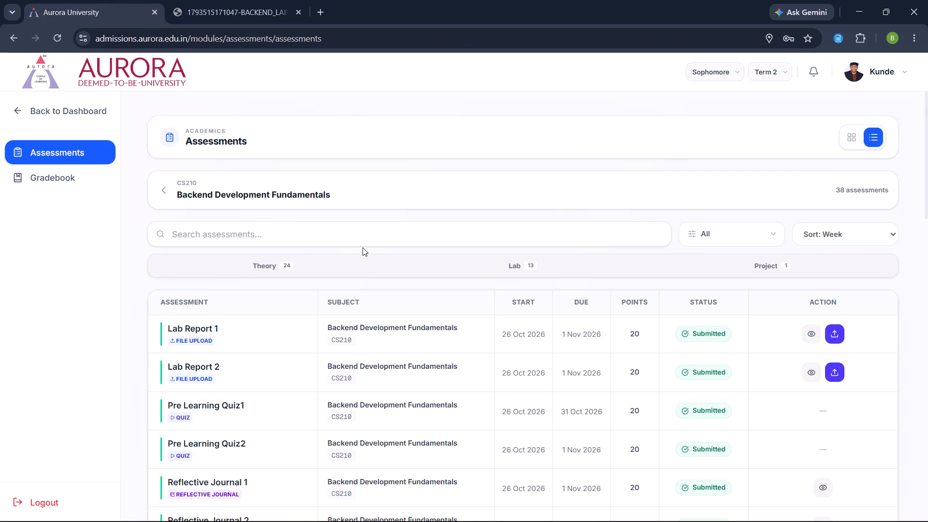
scroll(362, 247, "down", 3)
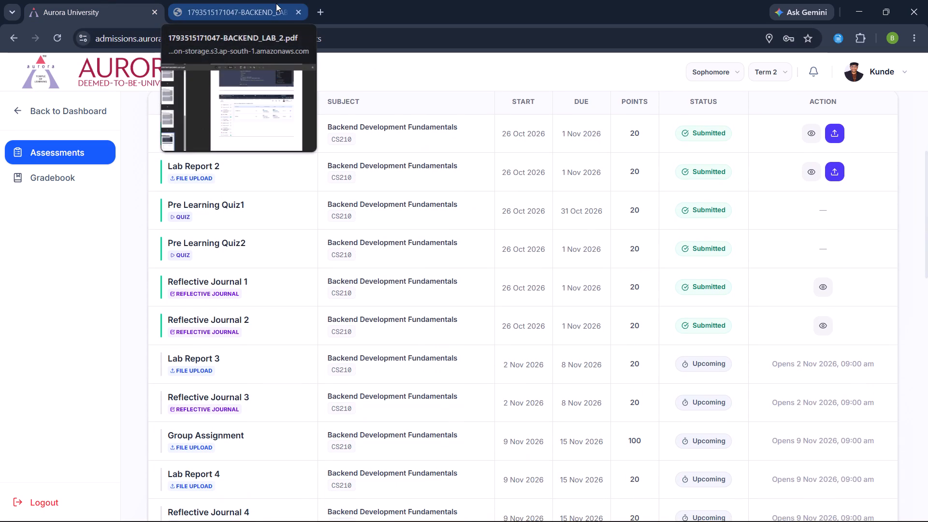
left_click(434, 0)
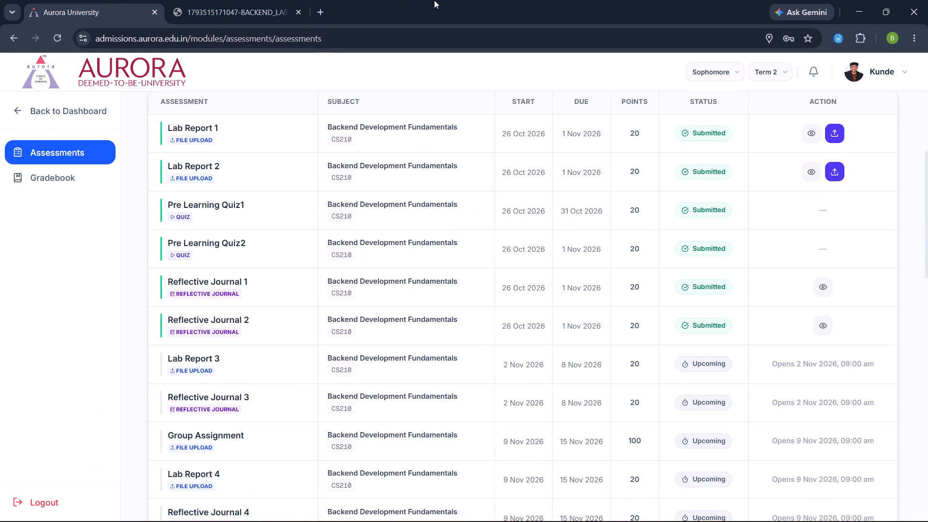